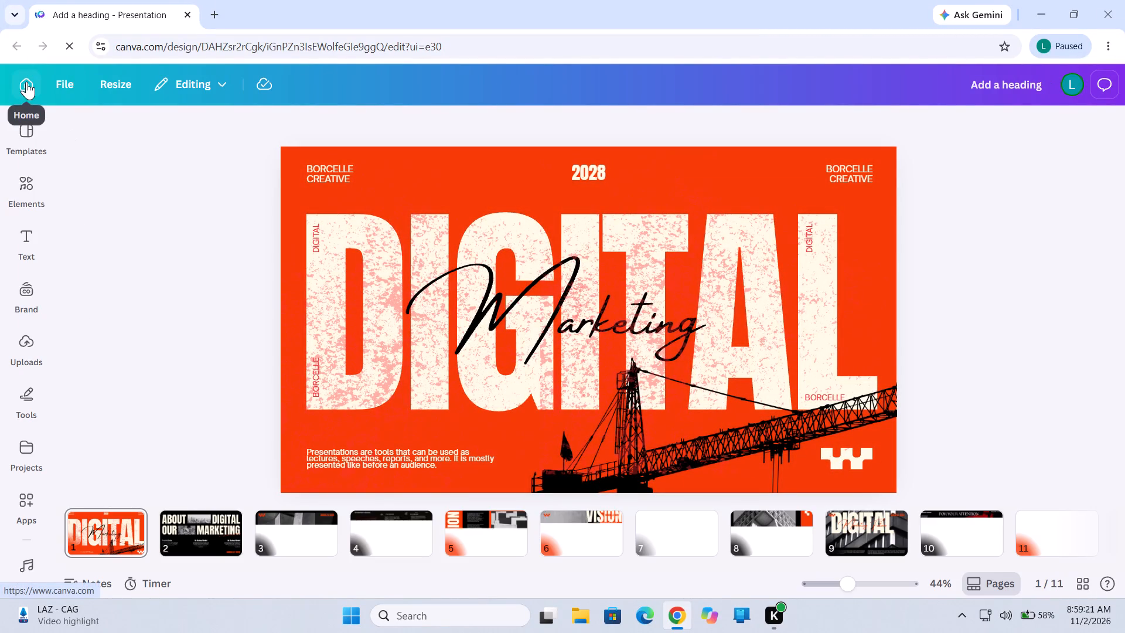
# Move the black script "Marketing" text to the upper-left of slide 1, above the DIGITAL heading.
pyautogui.click(485, 261)
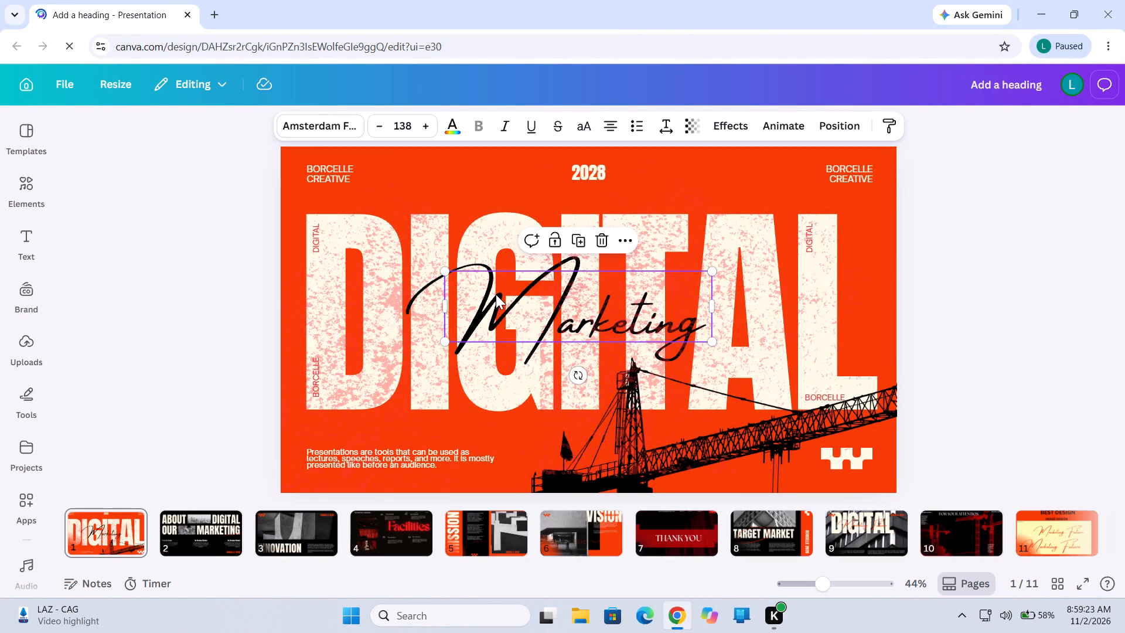
pyautogui.moveTo(510, 307); pyautogui.dragTo(405, 180)
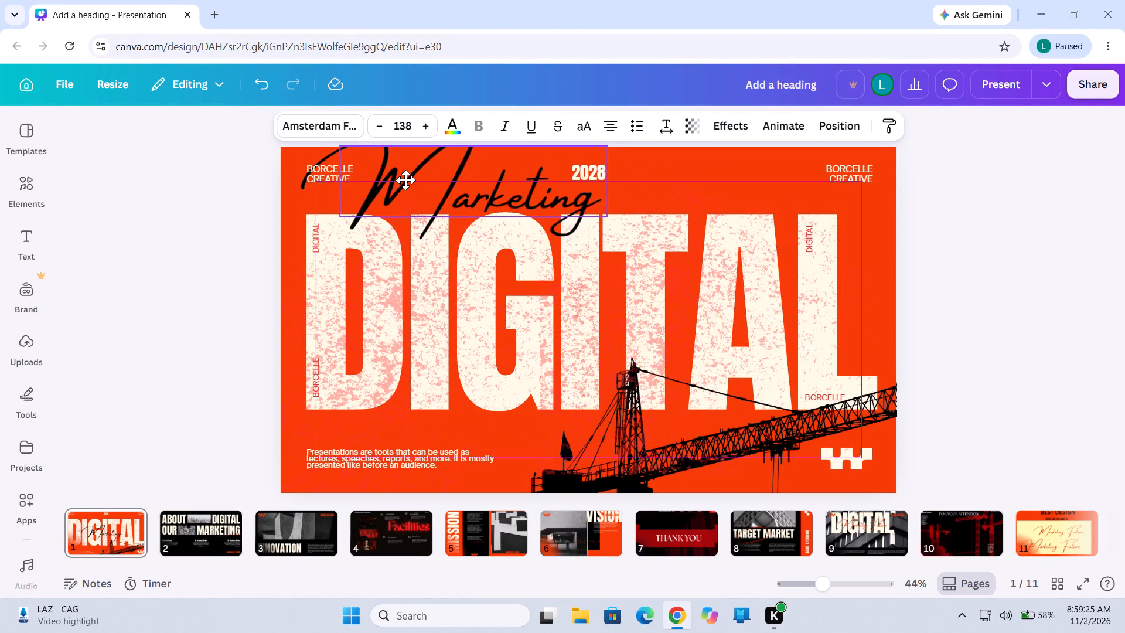
pyautogui.moveTo(405, 180); pyautogui.dragTo(398, 175)
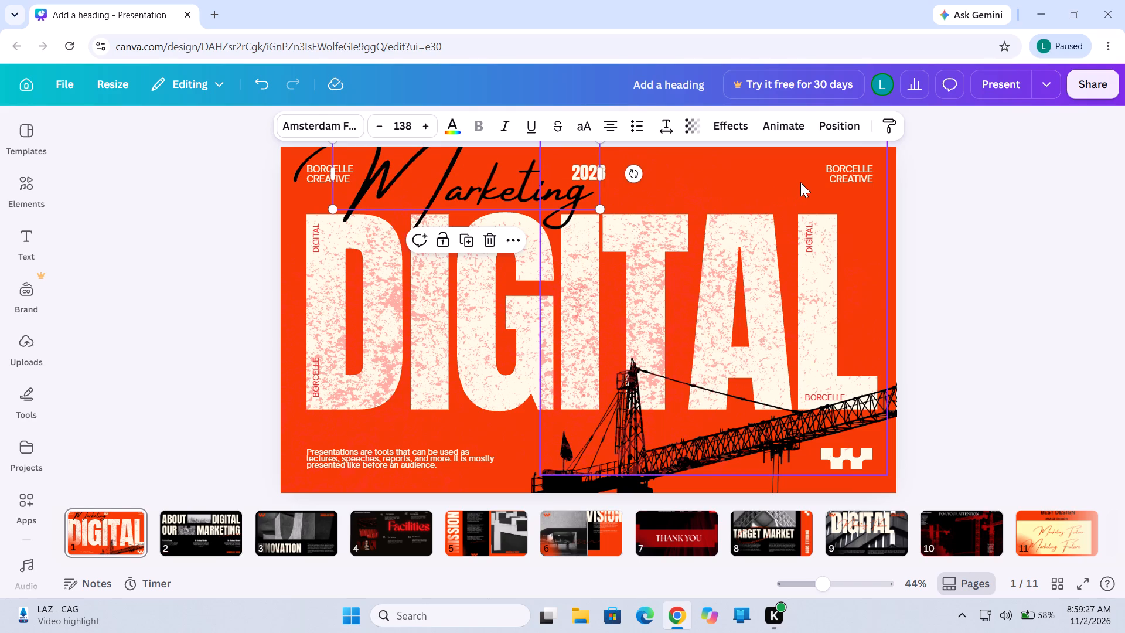
# Reposition the red speckled texture overlay on slide 1 over the right half of the DIGITAL lettering, extending past the slide's top edge.
pyautogui.moveTo(850, 178); pyautogui.dragTo(828, 196)
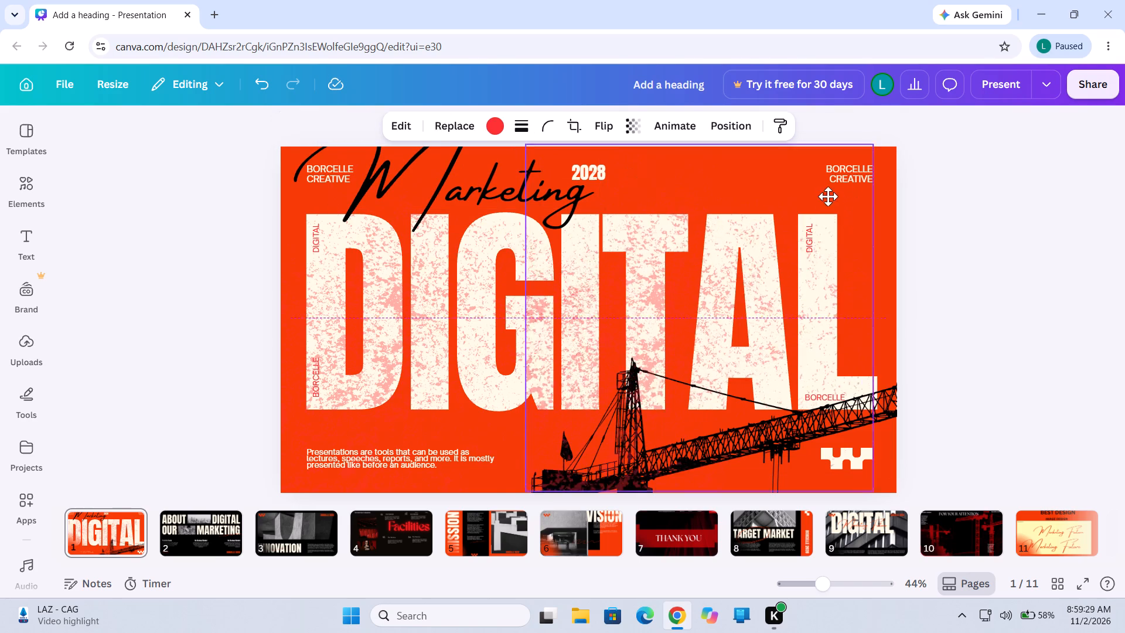
pyautogui.moveTo(828, 196); pyautogui.dragTo(823, 200)
pyautogui.moveTo(688, 294); pyautogui.dragTo(649, 340)
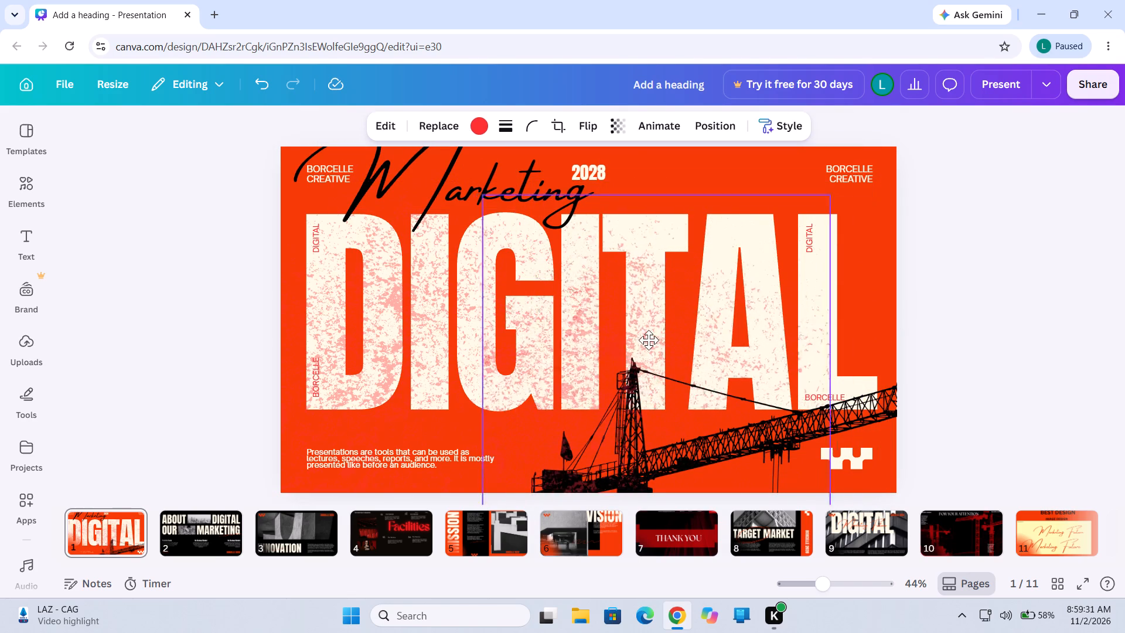
pyautogui.moveTo(649, 340); pyautogui.dragTo(411, 339)
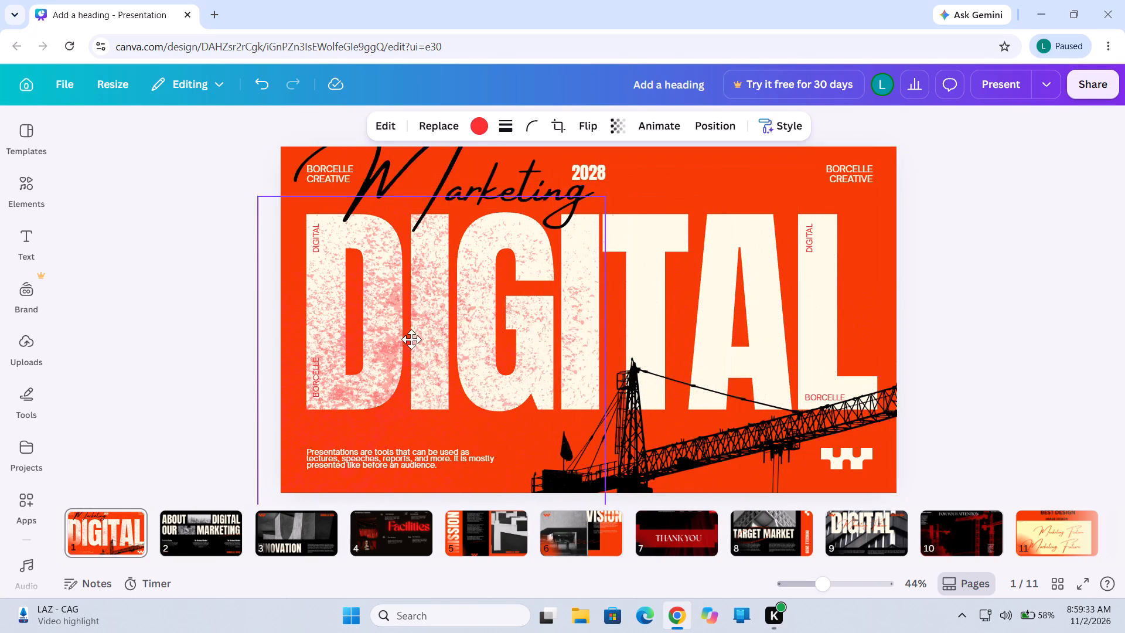
pyautogui.moveTo(411, 339); pyautogui.dragTo(725, 287)
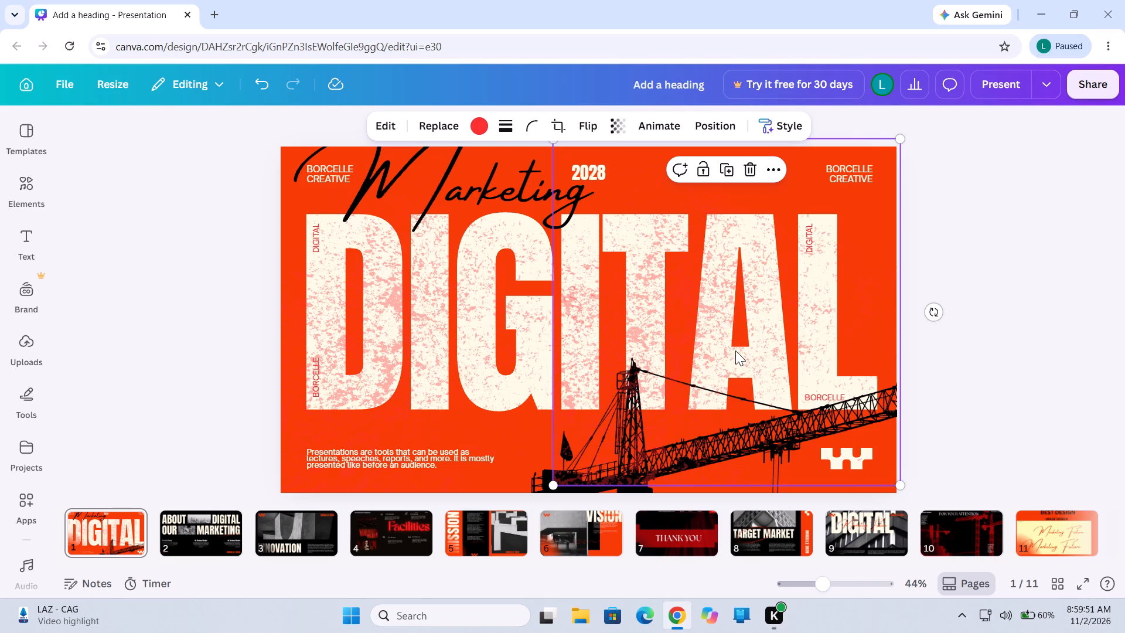
pyautogui.moveTo(632, 420); pyautogui.dragTo(629, 376)
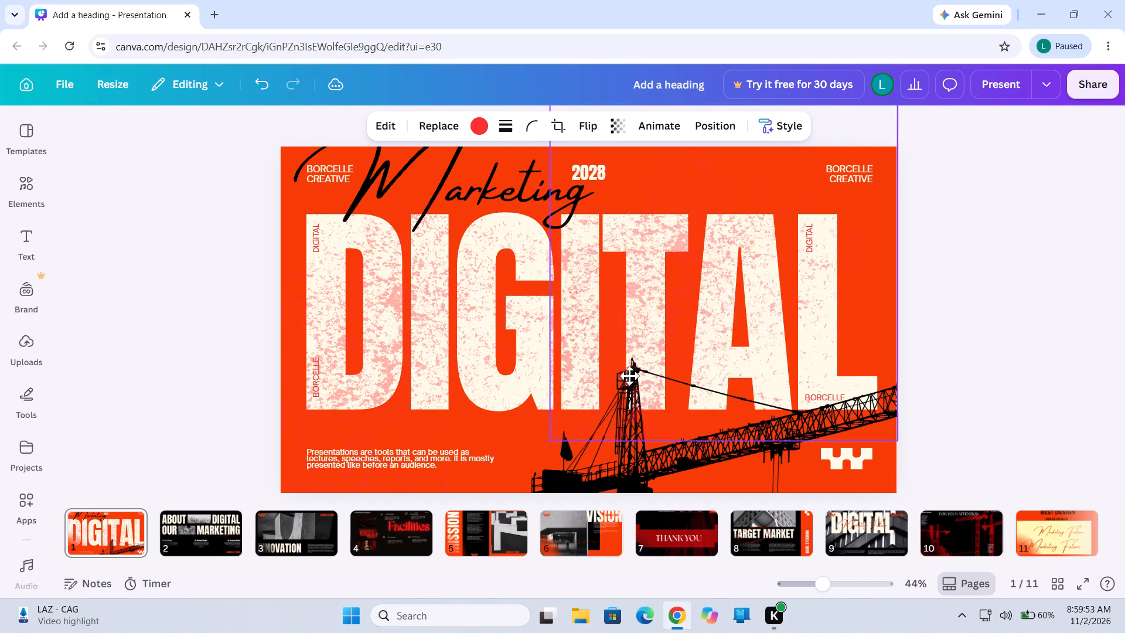
pyautogui.moveTo(629, 376); pyautogui.dragTo(656, 378)
# On slide 7, lower the THANK YOU text and the wide red band behind it toward the bottom of the slide.
pyautogui.click(668, 536)
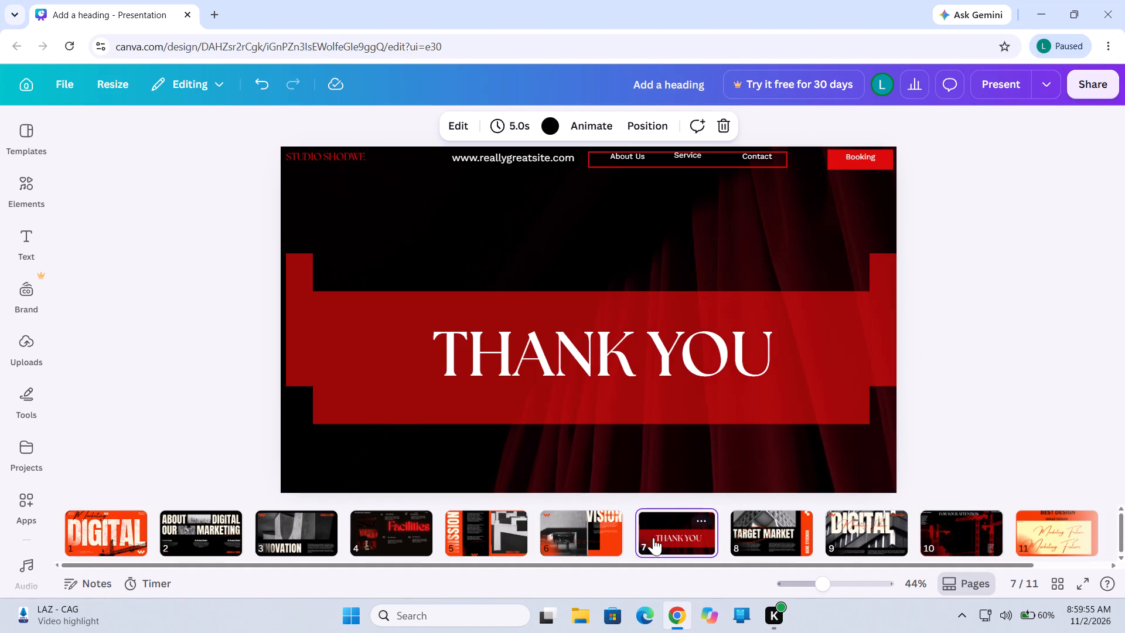
pyautogui.moveTo(612, 380); pyautogui.dragTo(626, 403)
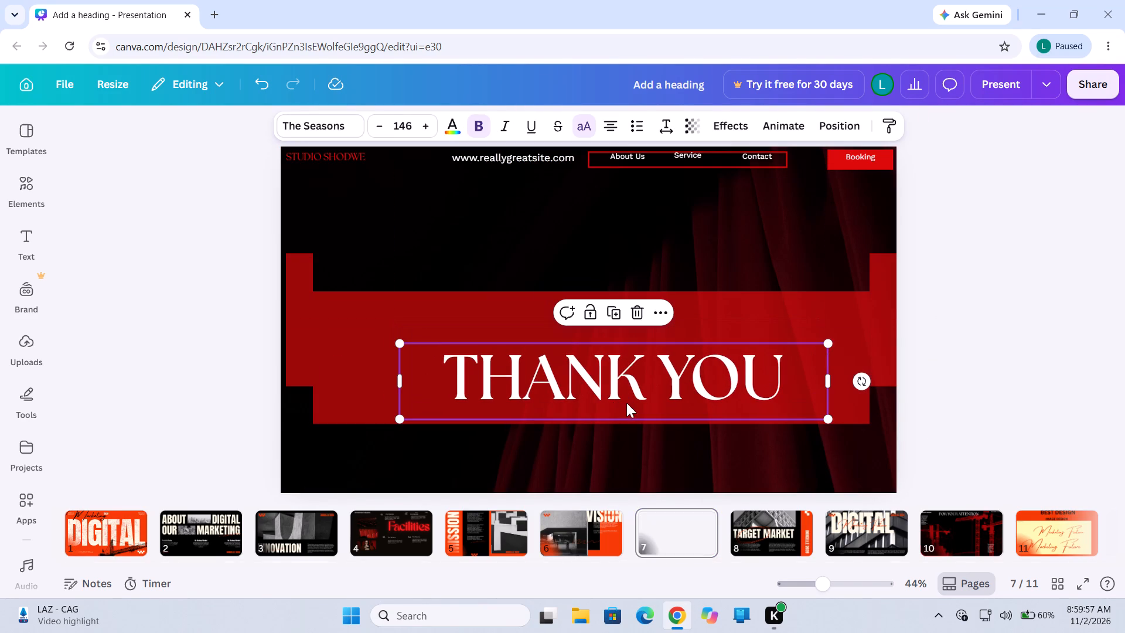
pyautogui.moveTo(792, 316); pyautogui.dragTo(796, 361)
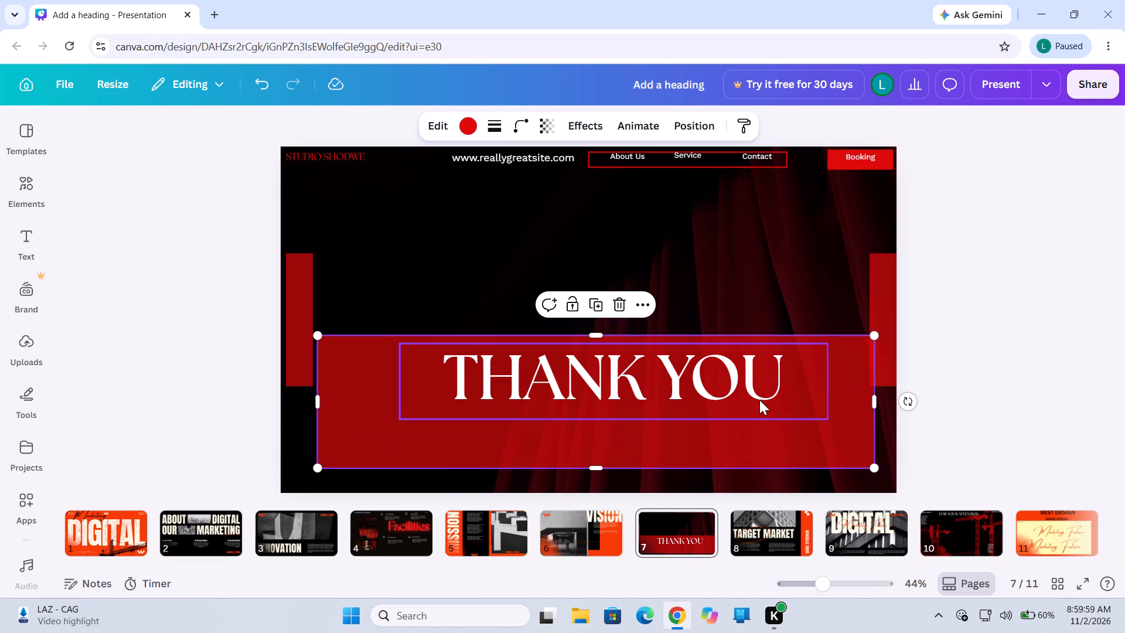
pyautogui.moveTo(753, 384); pyautogui.dragTo(741, 417)
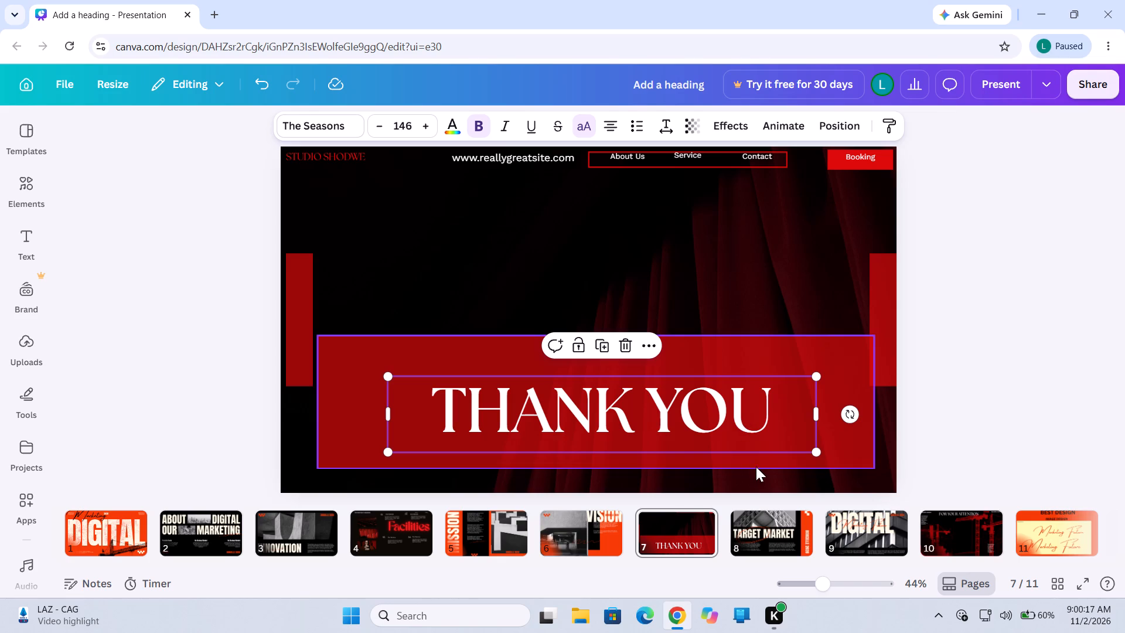
pyautogui.moveTo(479, 358); pyautogui.dragTo(477, 353)
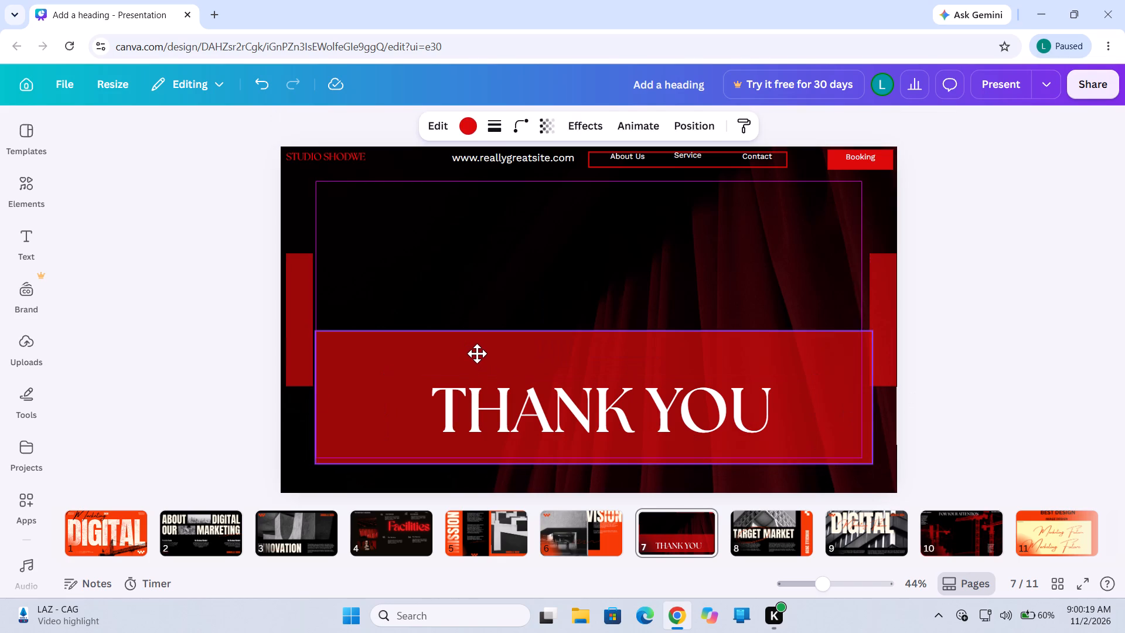
pyautogui.moveTo(477, 353); pyautogui.dragTo(473, 363)
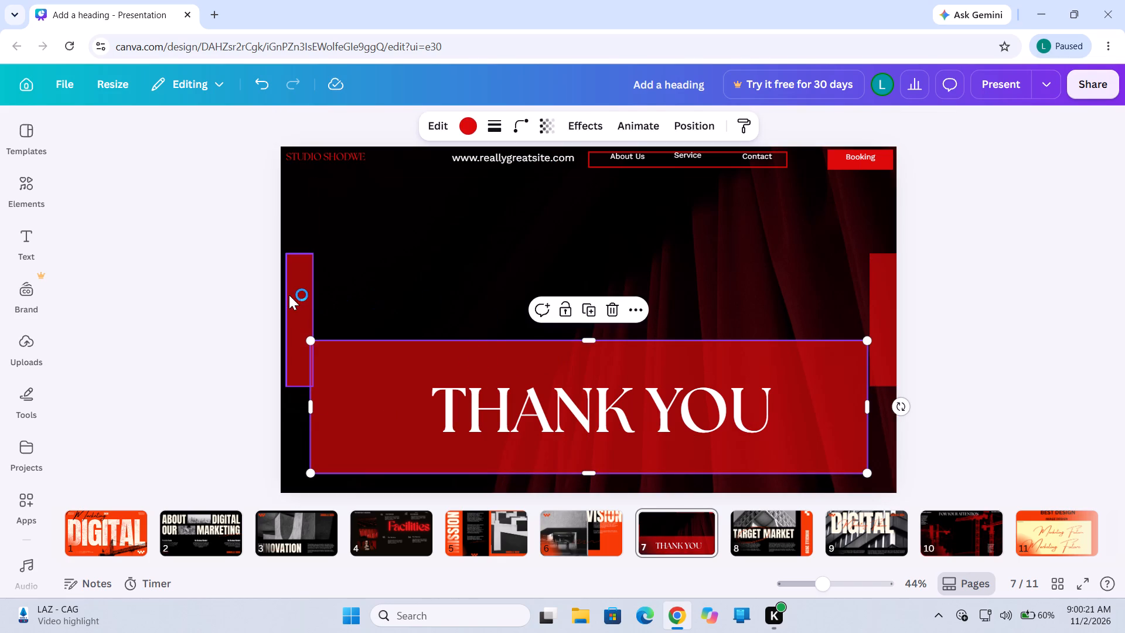
# Shift the two narrow red side bars on slide 7, placing the left one flush with the slide edge and the right one slightly inward.
pyautogui.click(289, 295)
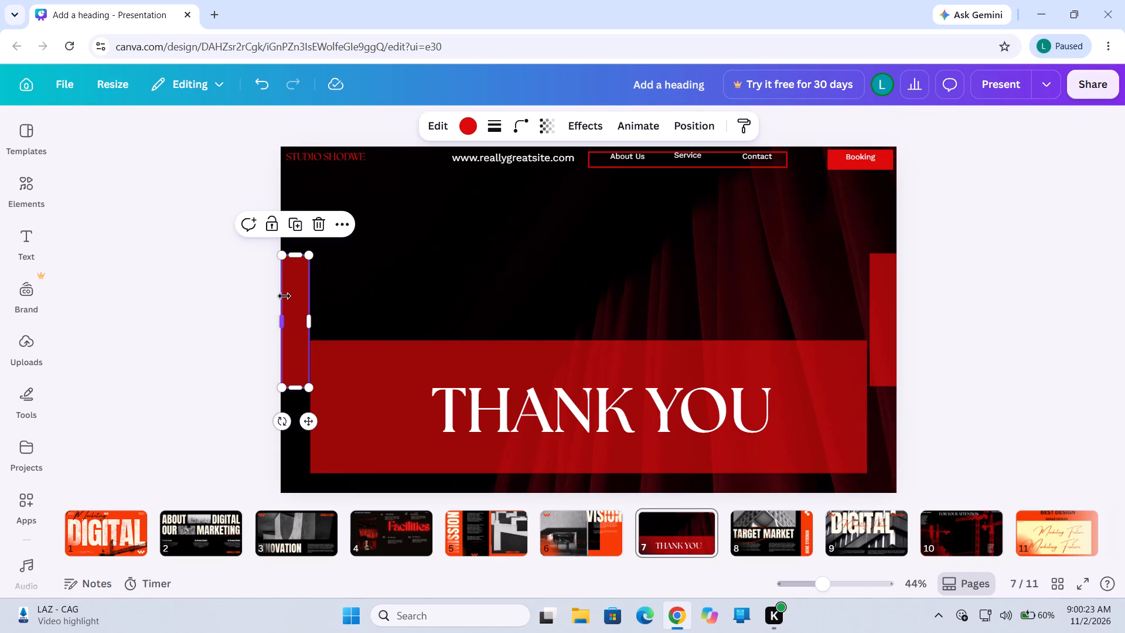
pyautogui.click(875, 292)
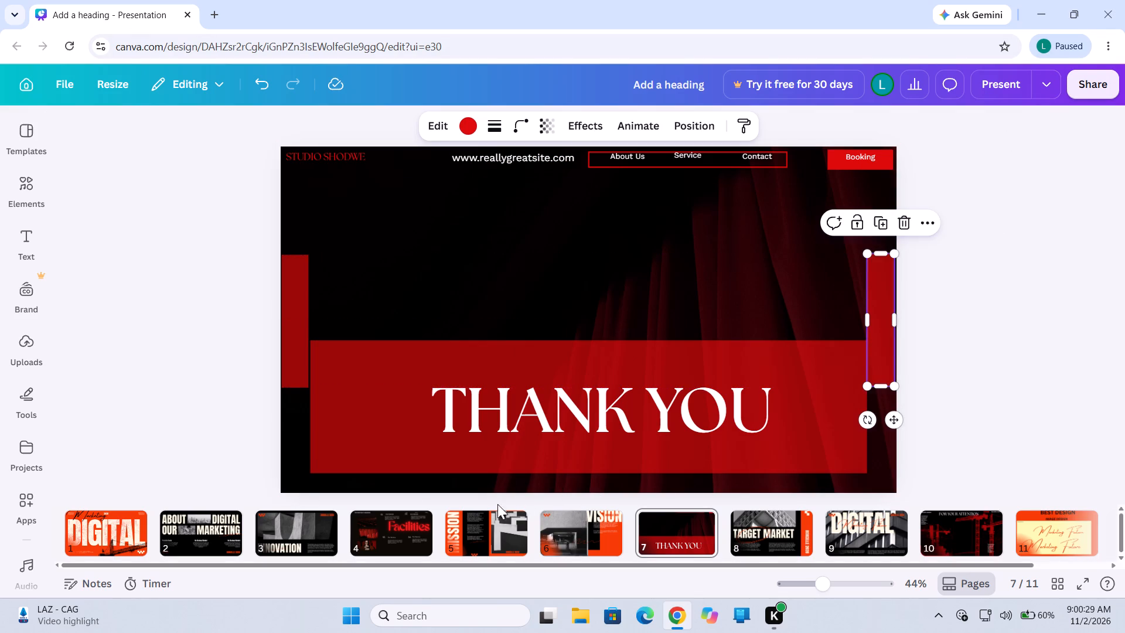
# On slide 4, line up the three cinema photos along the bottom edge from the left corner: woman with popcorn, red seats, dark auditorium.
pyautogui.click(380, 526)
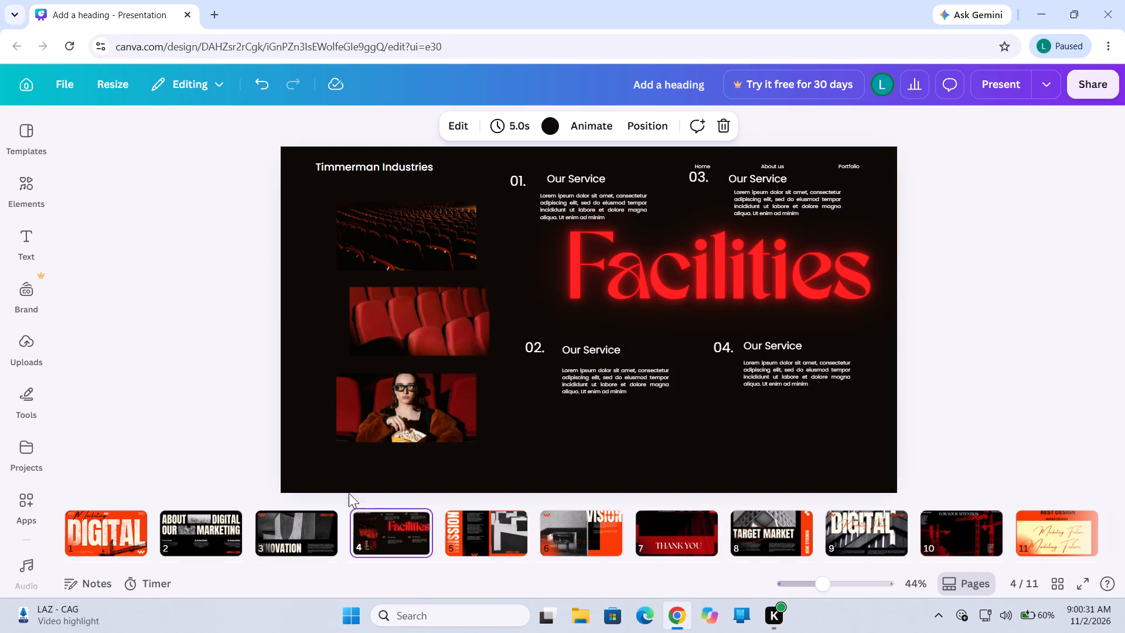
pyautogui.moveTo(401, 396); pyautogui.dragTo(352, 439)
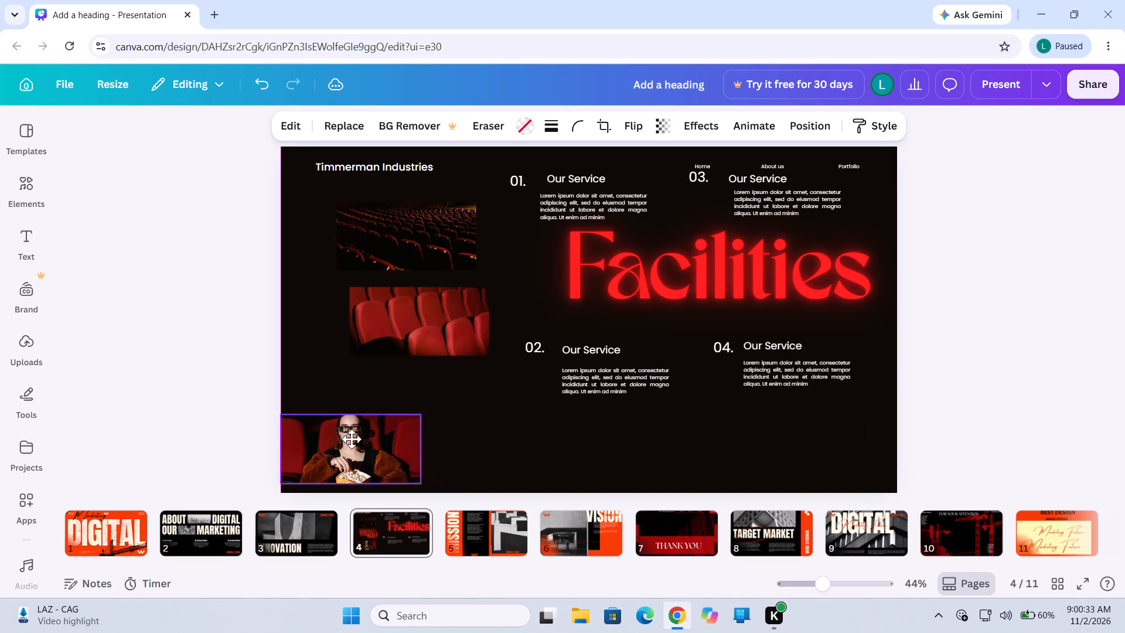
pyautogui.moveTo(352, 439); pyautogui.dragTo(349, 444)
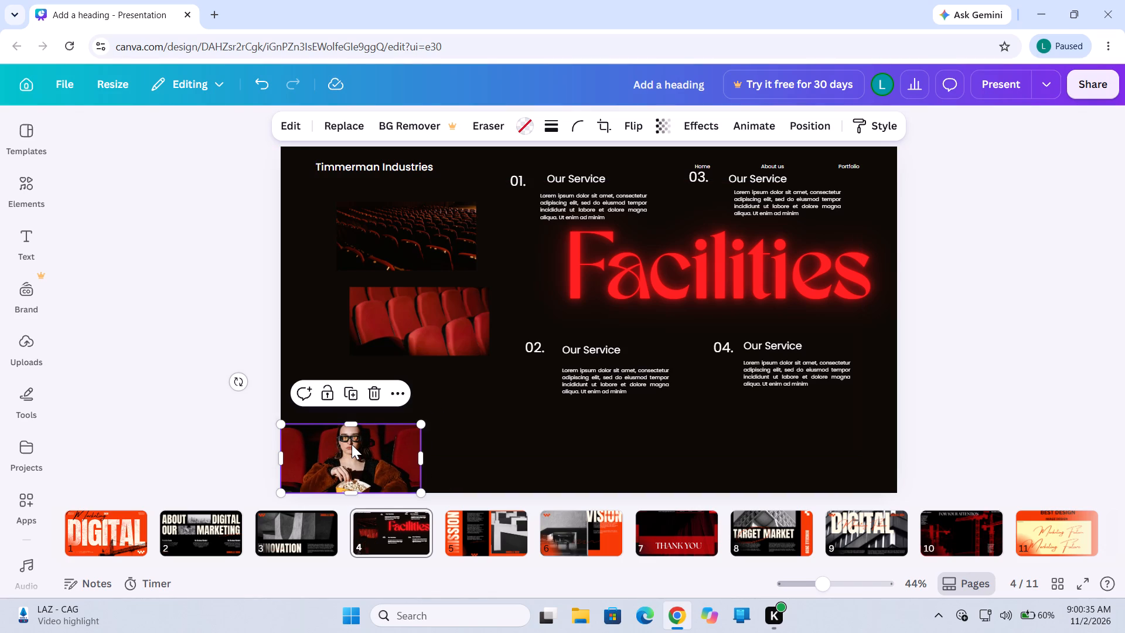
pyautogui.moveTo(399, 321); pyautogui.dragTo(356, 347)
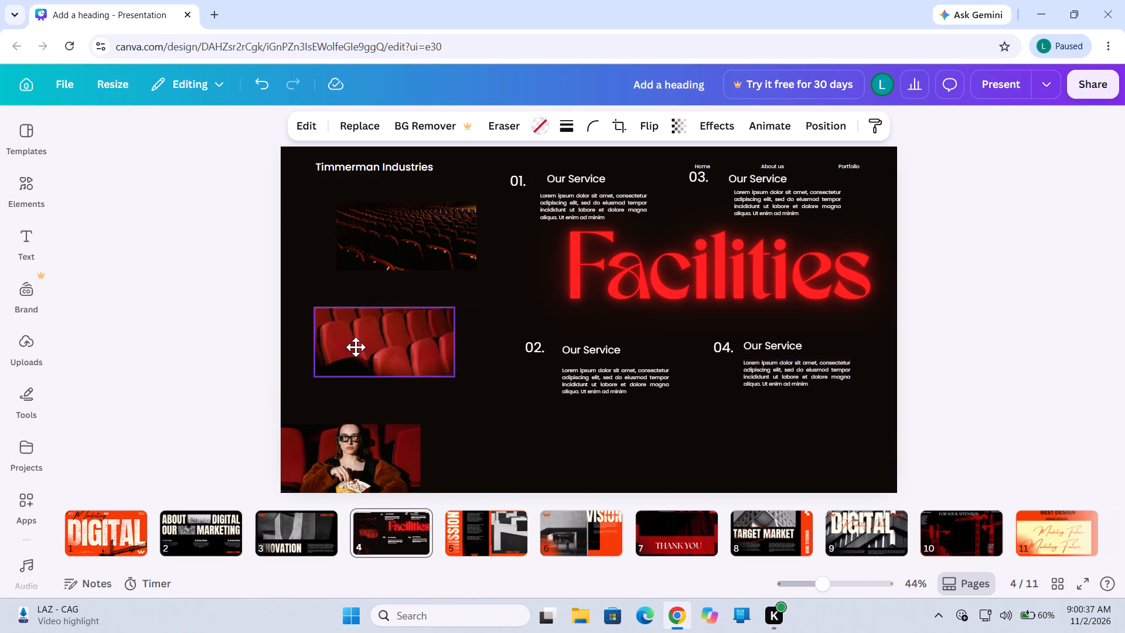
pyautogui.moveTo(356, 347); pyautogui.dragTo(328, 388)
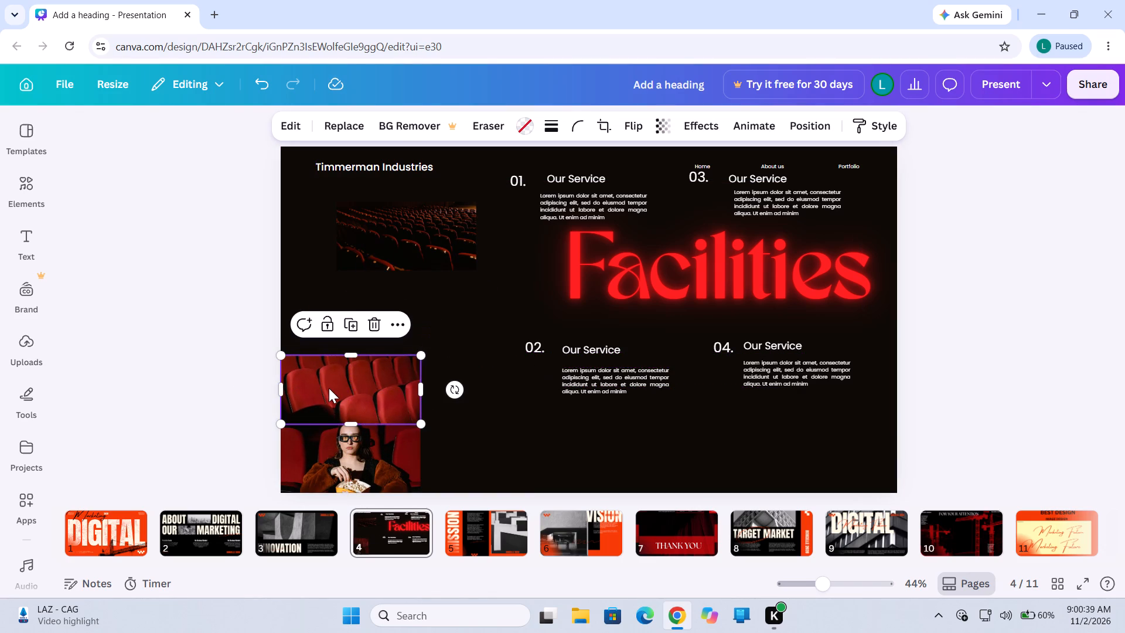
pyautogui.moveTo(329, 388); pyautogui.dragTo(431, 443)
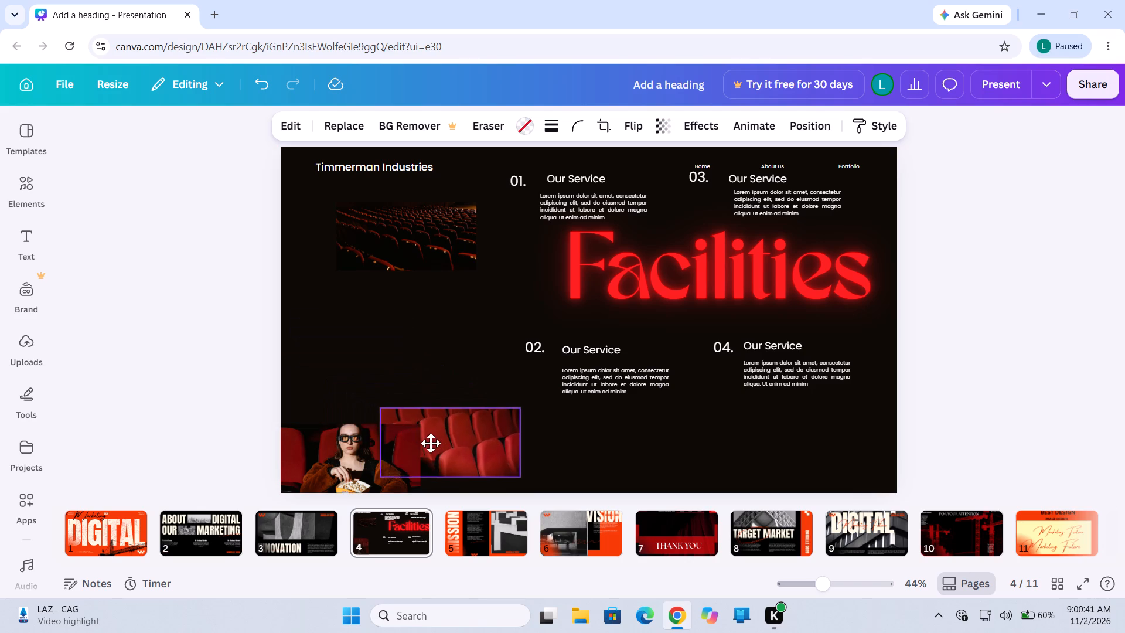
pyautogui.moveTo(431, 443); pyautogui.dragTo(470, 460)
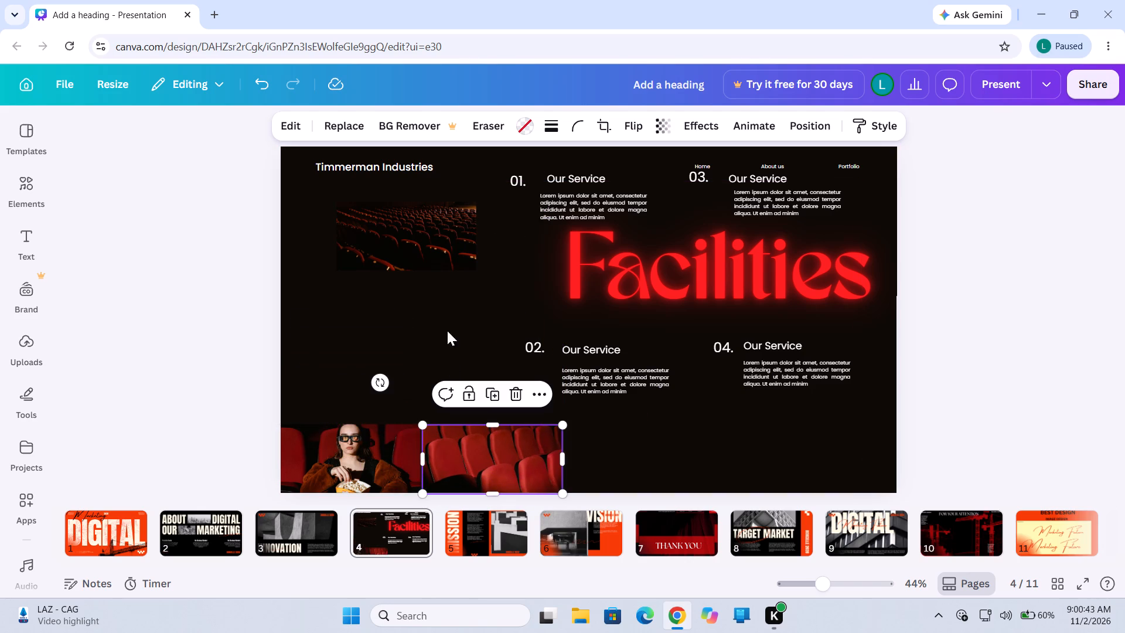
pyautogui.moveTo(419, 202); pyautogui.dragTo(632, 430)
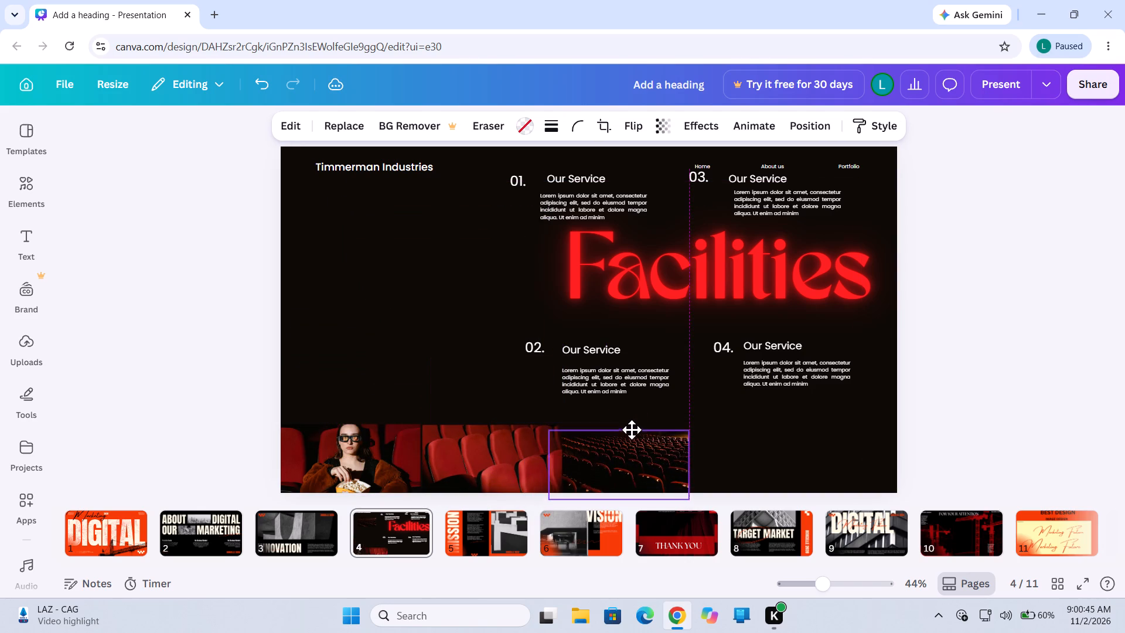
pyautogui.moveTo(632, 430); pyautogui.dragTo(640, 421)
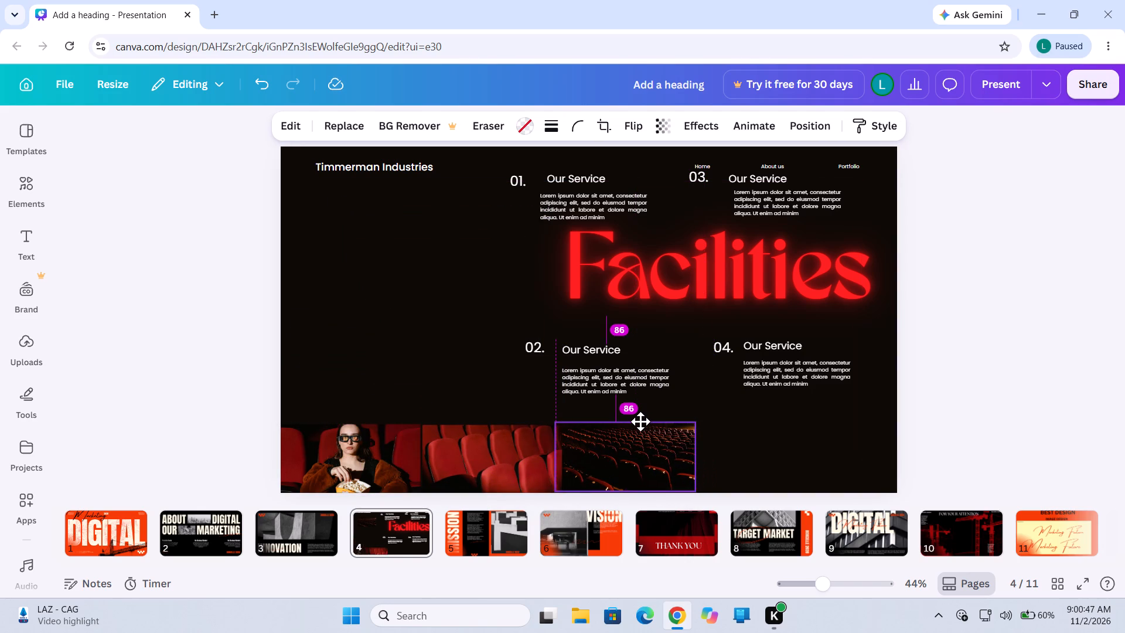
pyautogui.moveTo(640, 421); pyautogui.dragTo(643, 422)
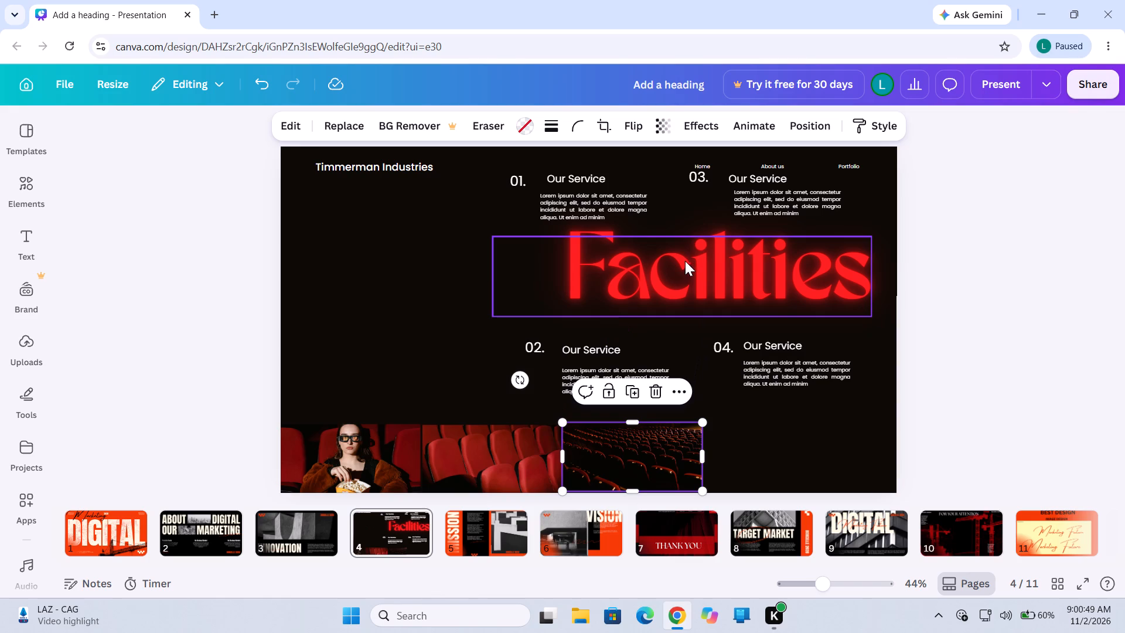
# Move the glowing red "Facilities" title across to the left edge of slide 4.
pyautogui.moveTo(647, 283); pyautogui.dragTo(446, 266)
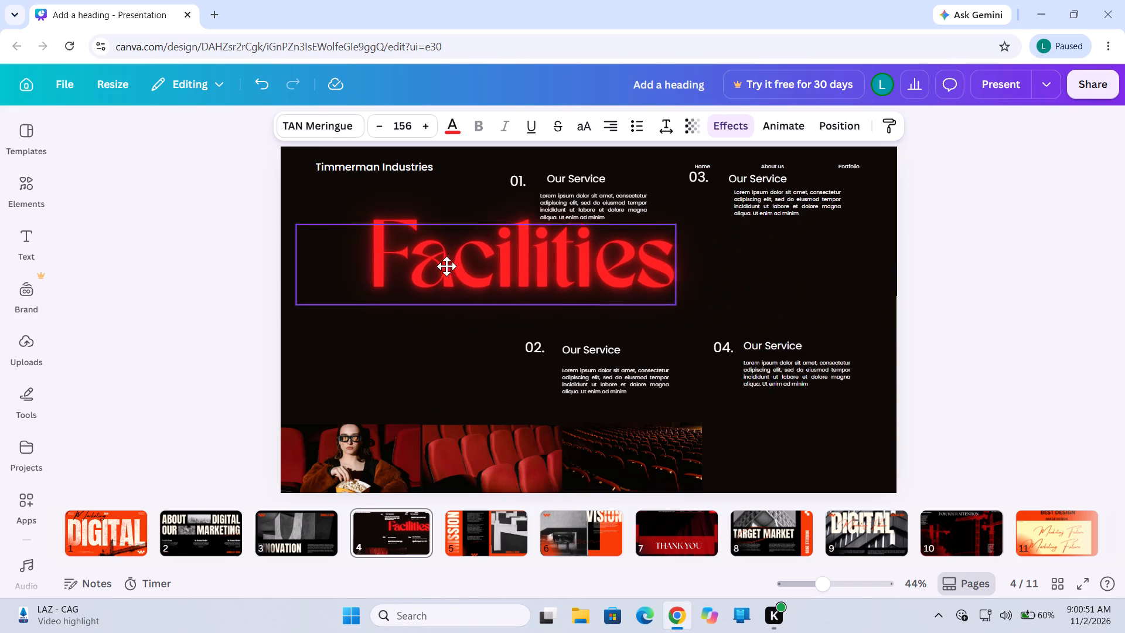
pyautogui.moveTo(446, 266); pyautogui.dragTo(360, 284)
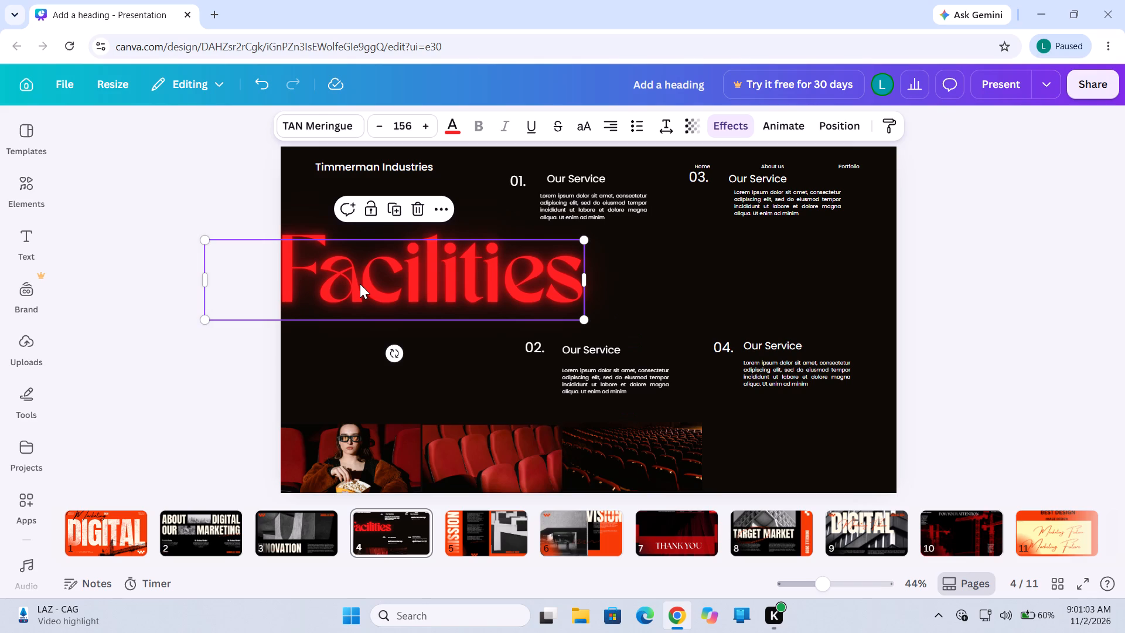
# Move item 03's "Our Service" heading and its paragraph beneath the left end of the "Facilities" title, with the paragraph under the heading.
pyautogui.moveTo(755, 182); pyautogui.dragTo(431, 302)
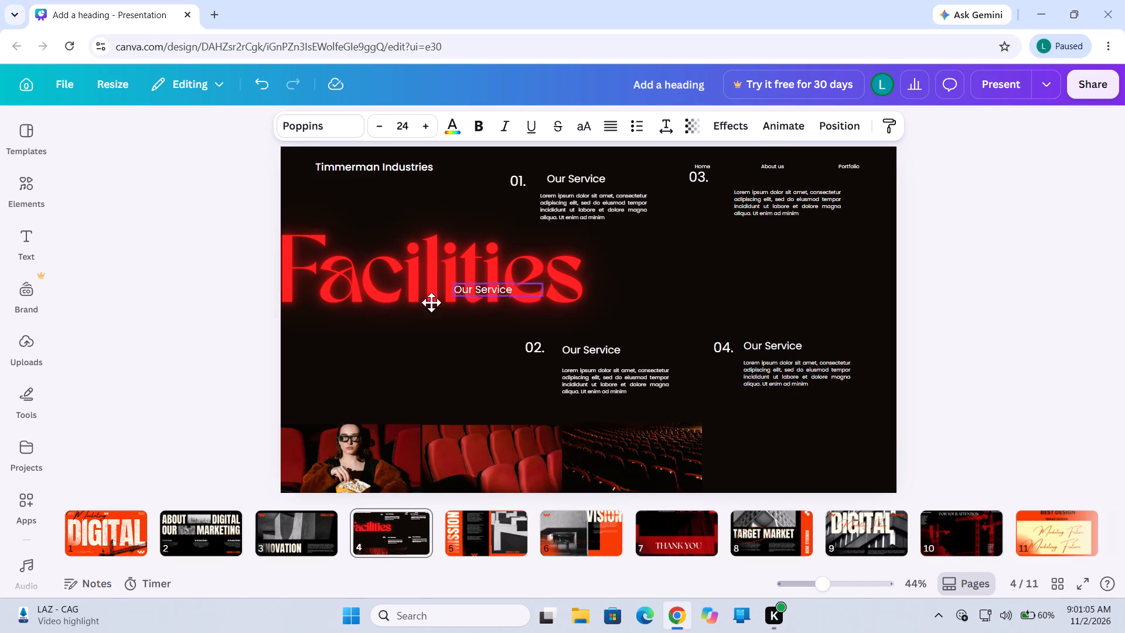
pyautogui.moveTo(431, 302); pyautogui.dragTo(316, 223)
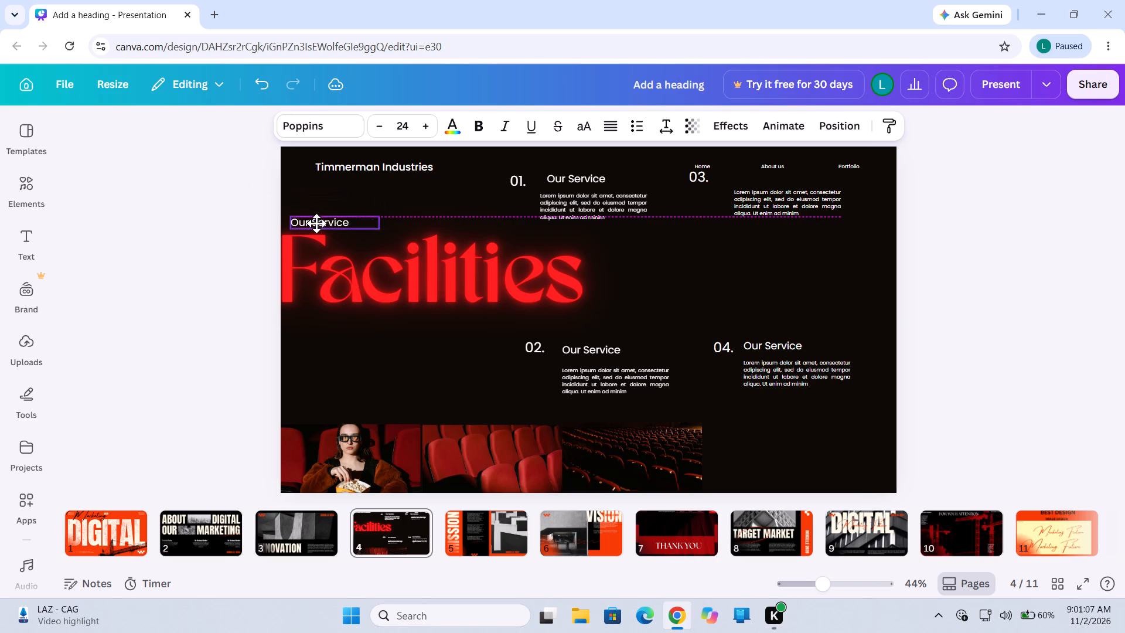
pyautogui.moveTo(316, 223); pyautogui.dragTo(317, 316)
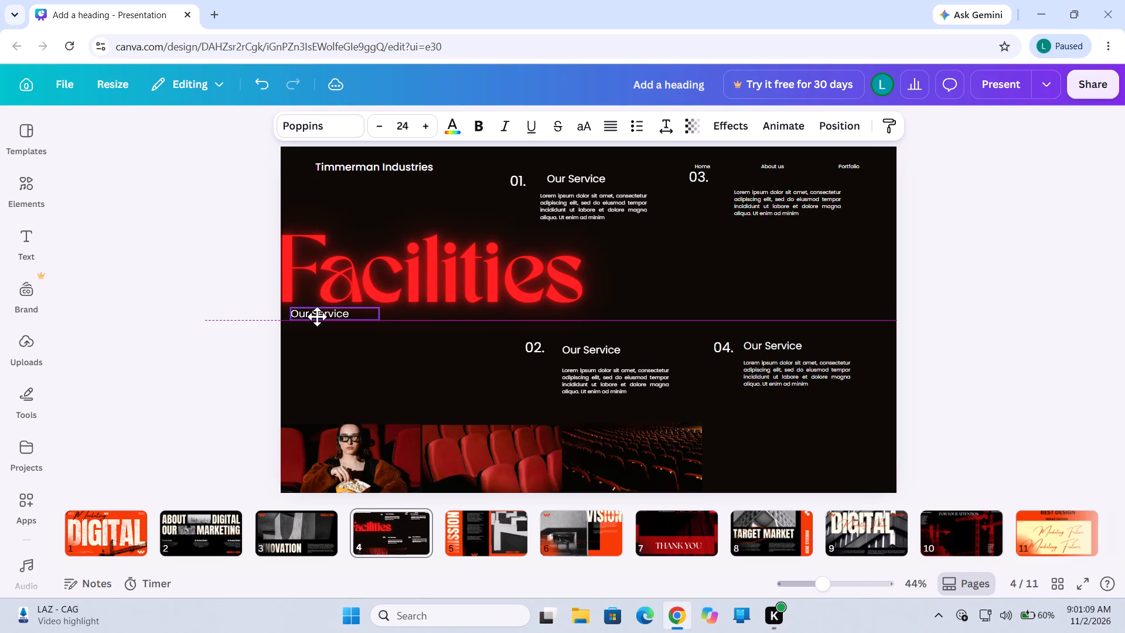
pyautogui.moveTo(317, 316); pyautogui.dragTo(319, 316)
pyautogui.moveTo(767, 206); pyautogui.dragTo(428, 316)
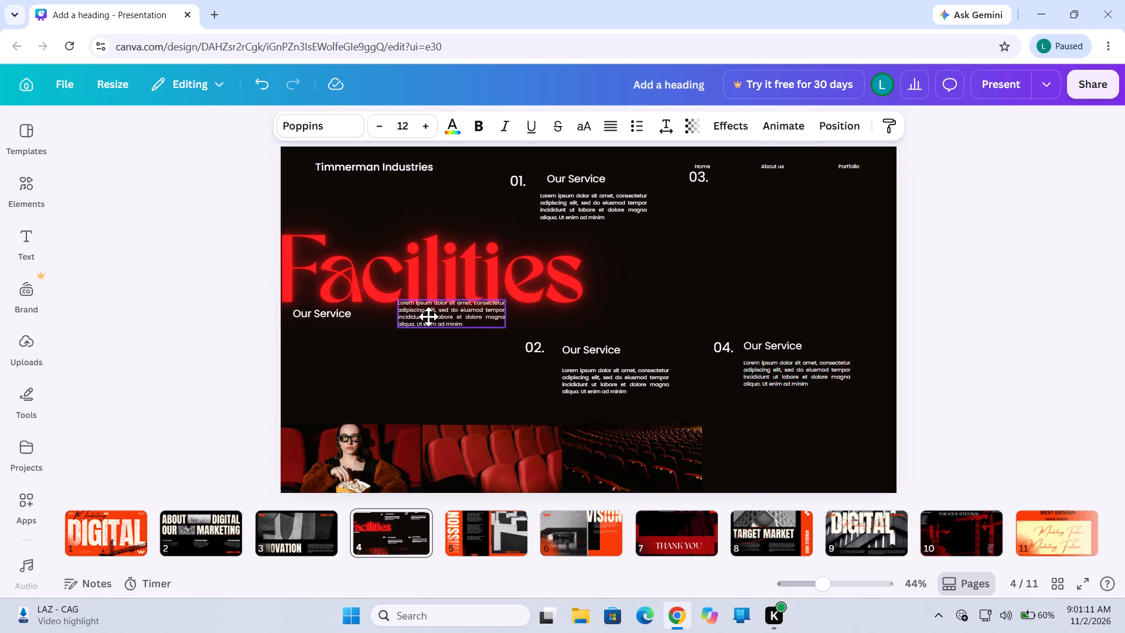
pyautogui.moveTo(428, 316); pyautogui.dragTo(405, 331)
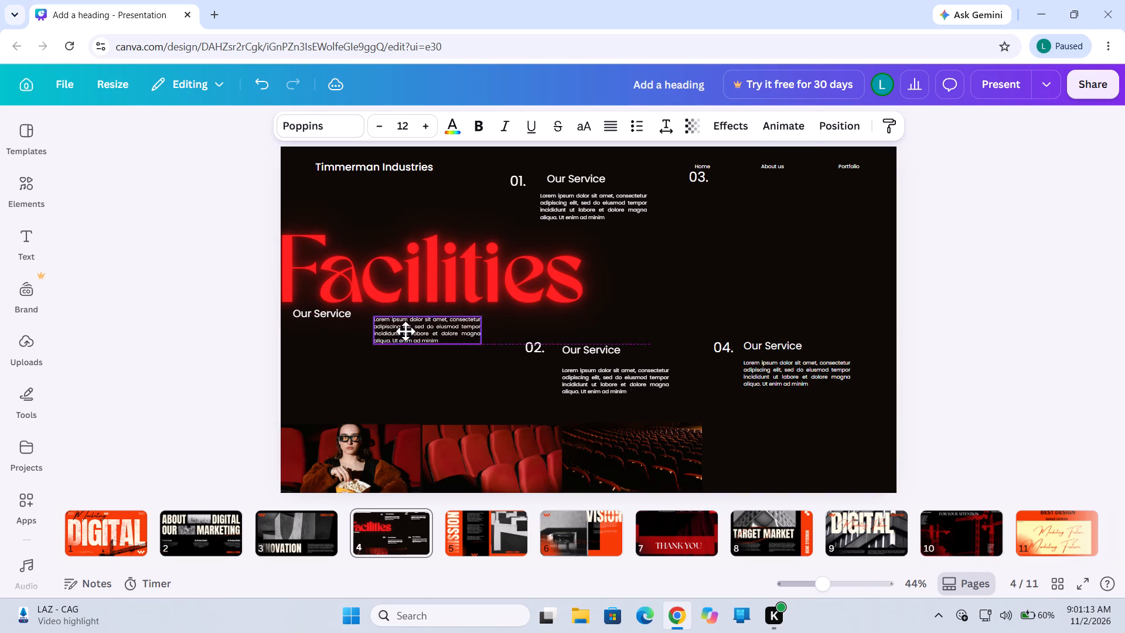
pyautogui.moveTo(405, 331); pyautogui.dragTo(320, 339)
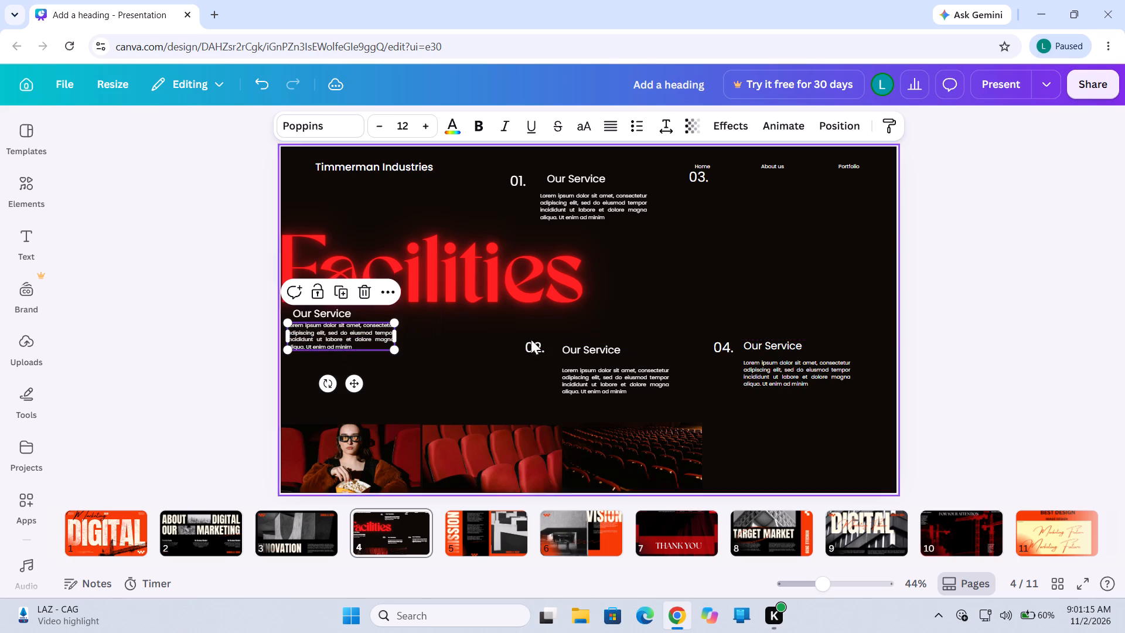
pyautogui.click(664, 291)
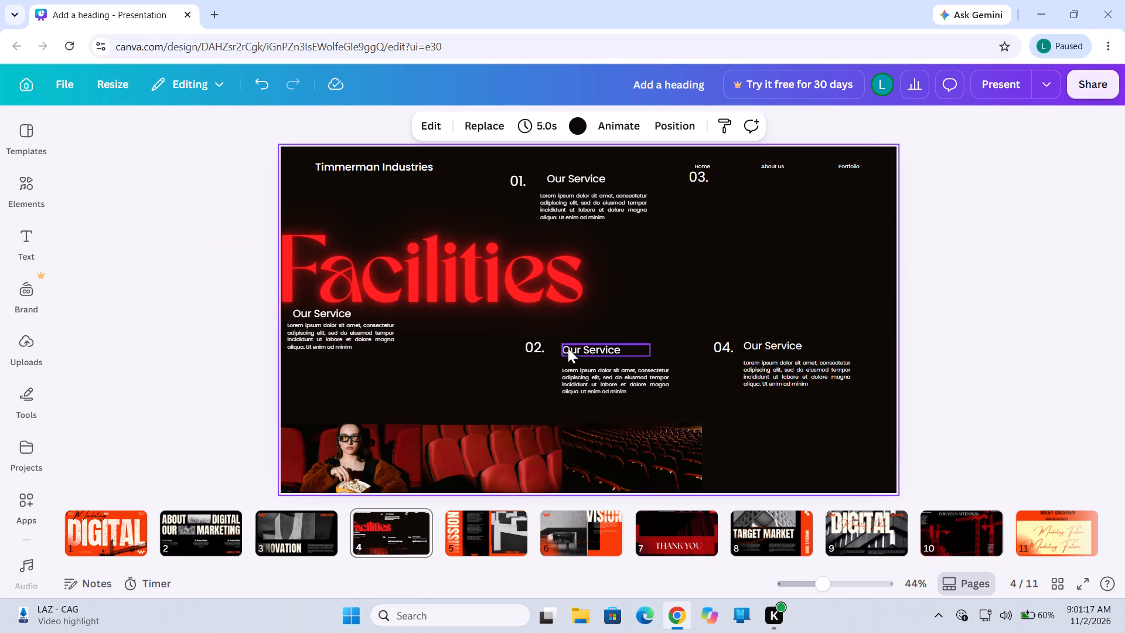
pyautogui.moveTo(544, 350); pyautogui.dragTo(430, 325)
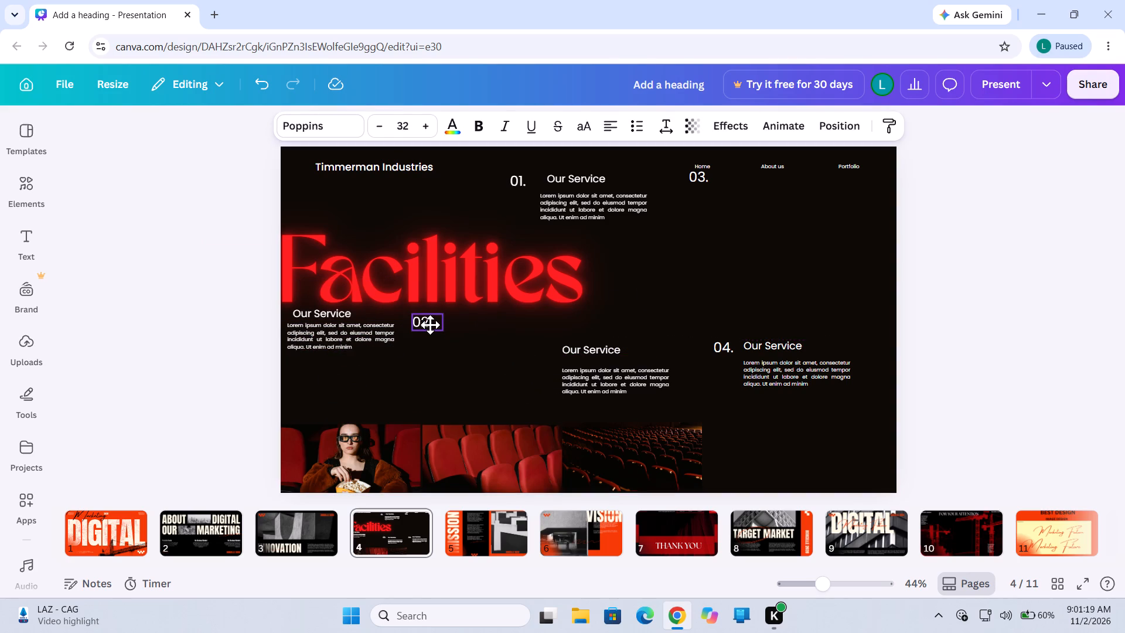
pyautogui.moveTo(430, 325); pyautogui.dragTo(434, 318)
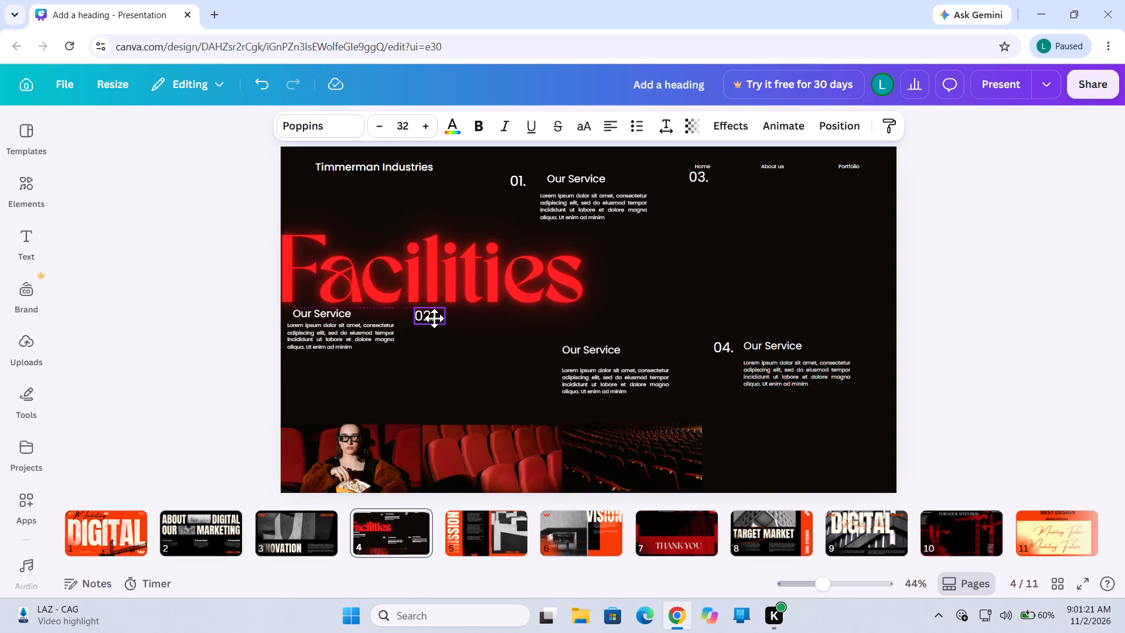
pyautogui.moveTo(434, 318); pyautogui.dragTo(446, 342)
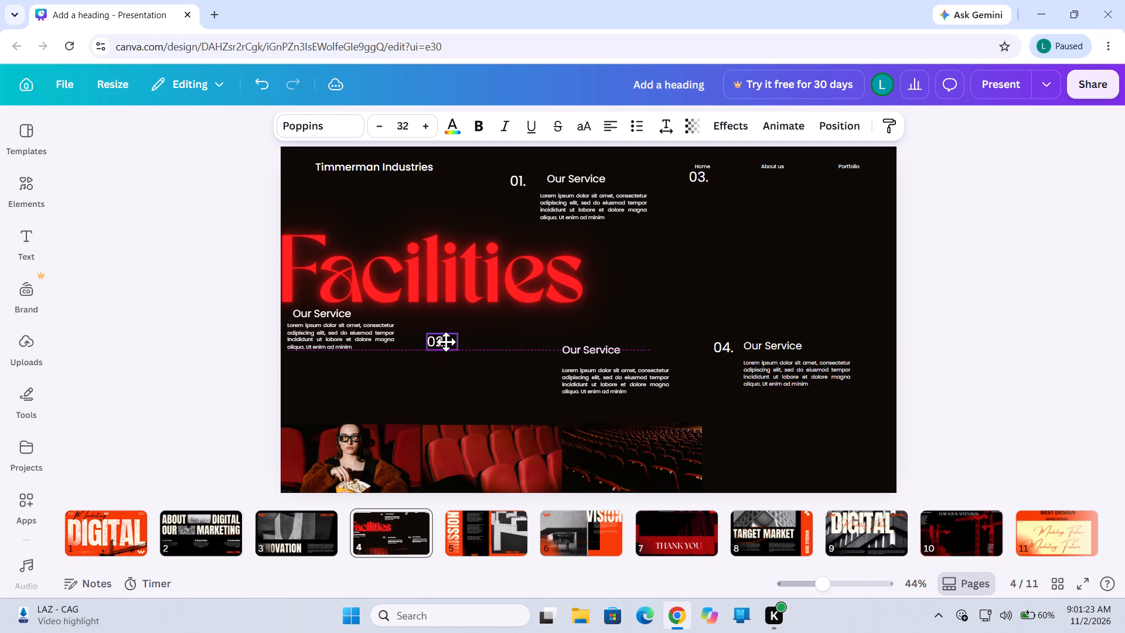
pyautogui.moveTo(446, 342); pyautogui.dragTo(436, 317)
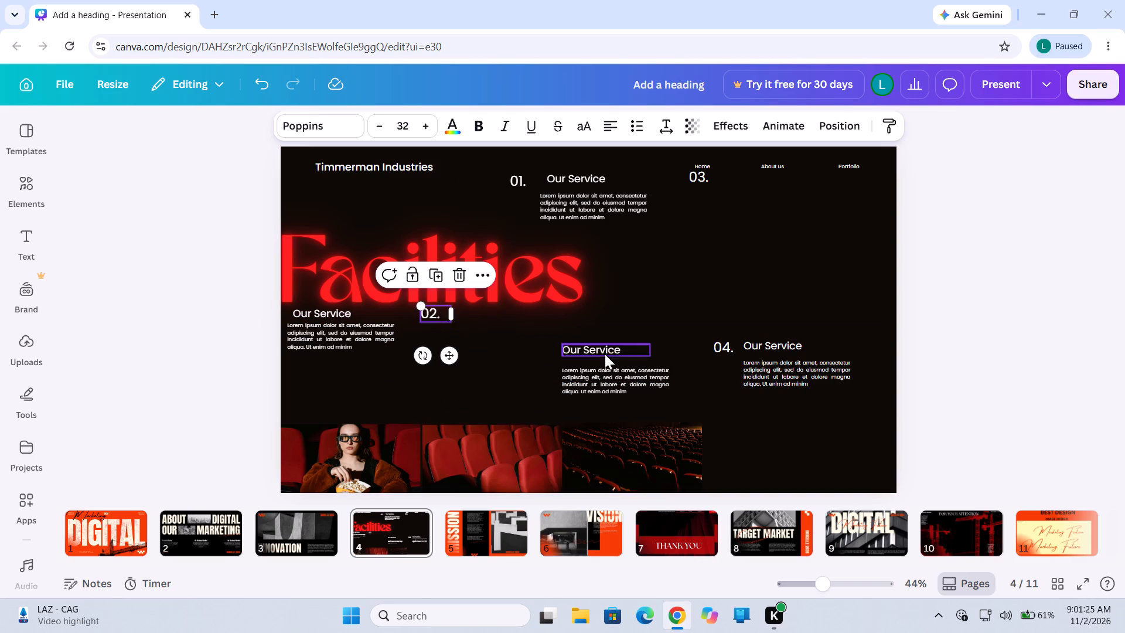
pyautogui.moveTo(605, 354); pyautogui.dragTo(493, 316)
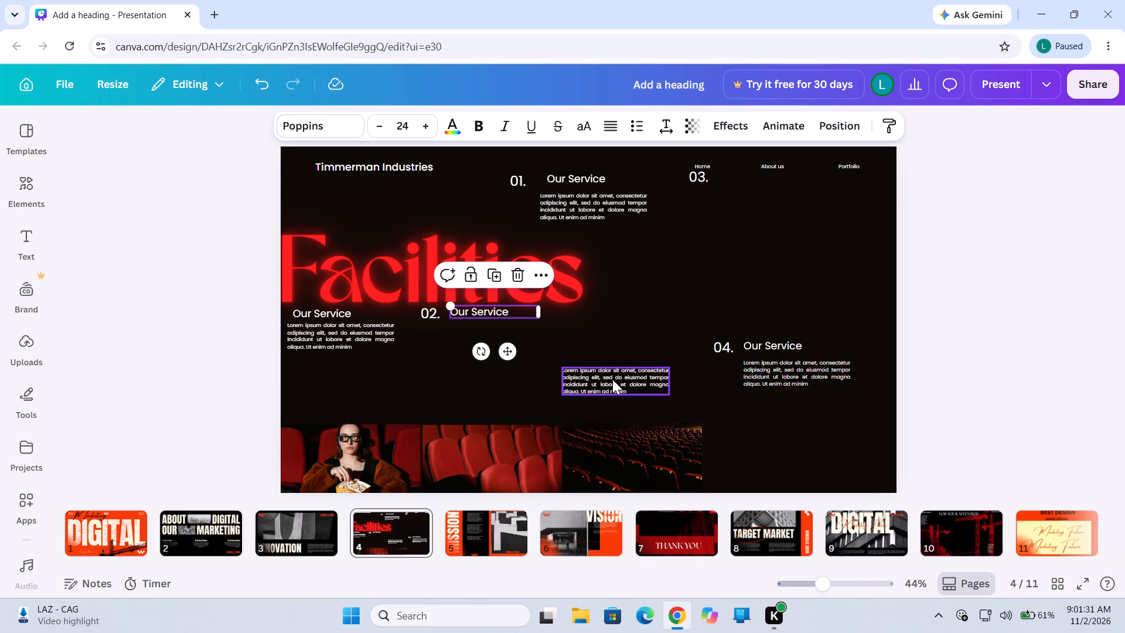
pyautogui.moveTo(608, 378); pyautogui.dragTo(469, 346)
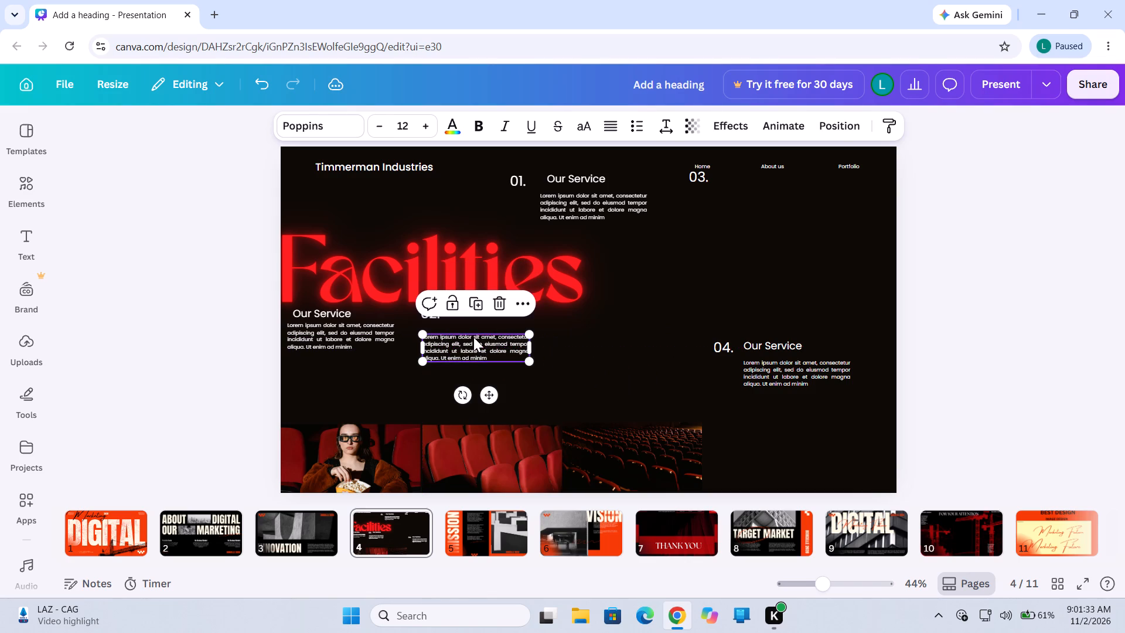
pyautogui.click(618, 306)
pyautogui.click(487, 313)
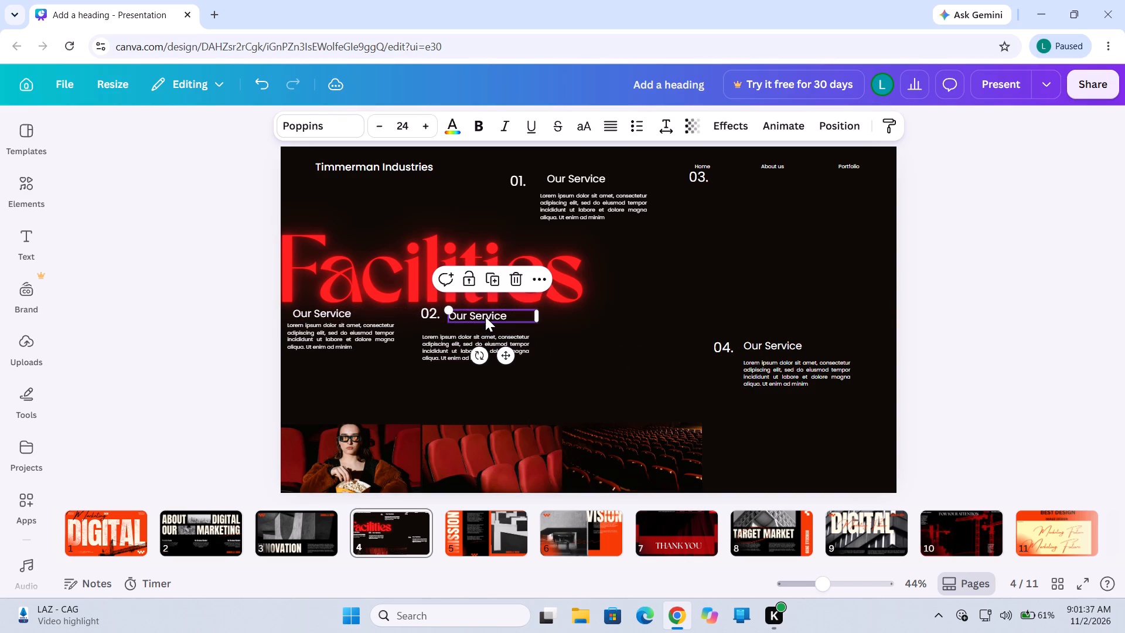
pyautogui.moveTo(485, 316); pyautogui.dragTo(491, 314)
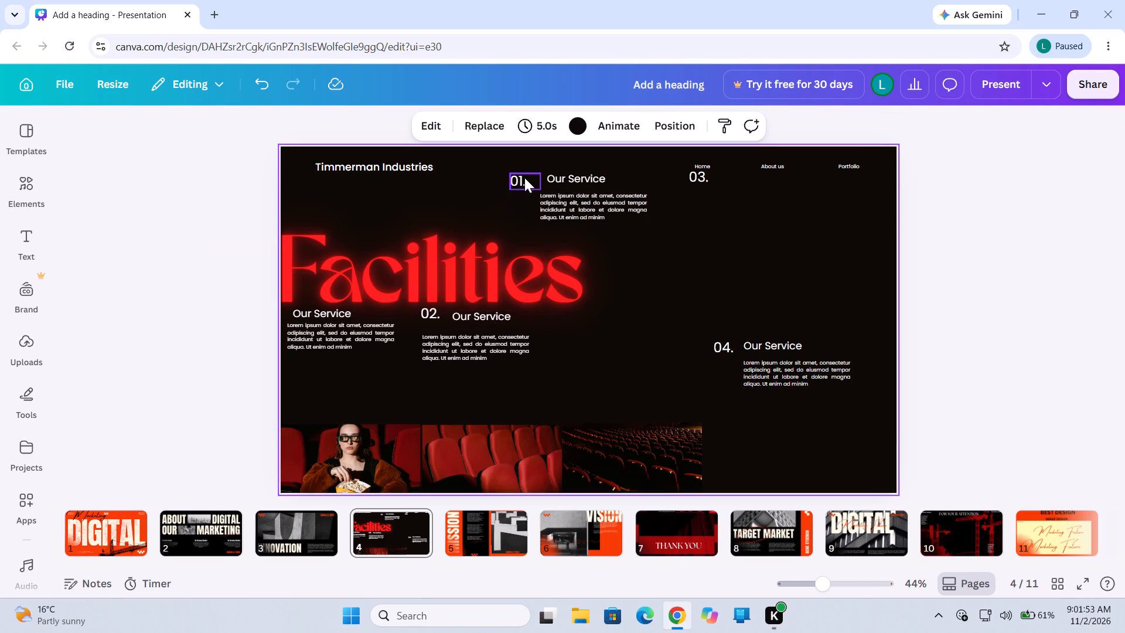
# Move item 01's number, "Our Service" heading and paragraph to the slide's left side, below the unnumbered service block.
pyautogui.moveTo(516, 181); pyautogui.dragTo(289, 366)
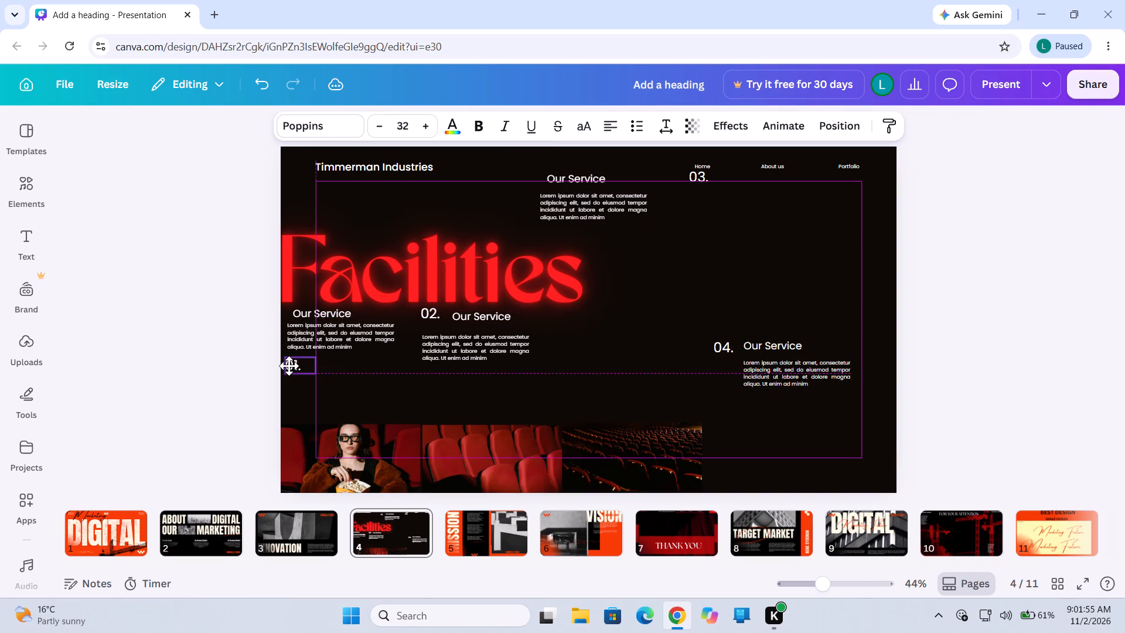
pyautogui.moveTo(289, 366); pyautogui.dragTo(292, 366)
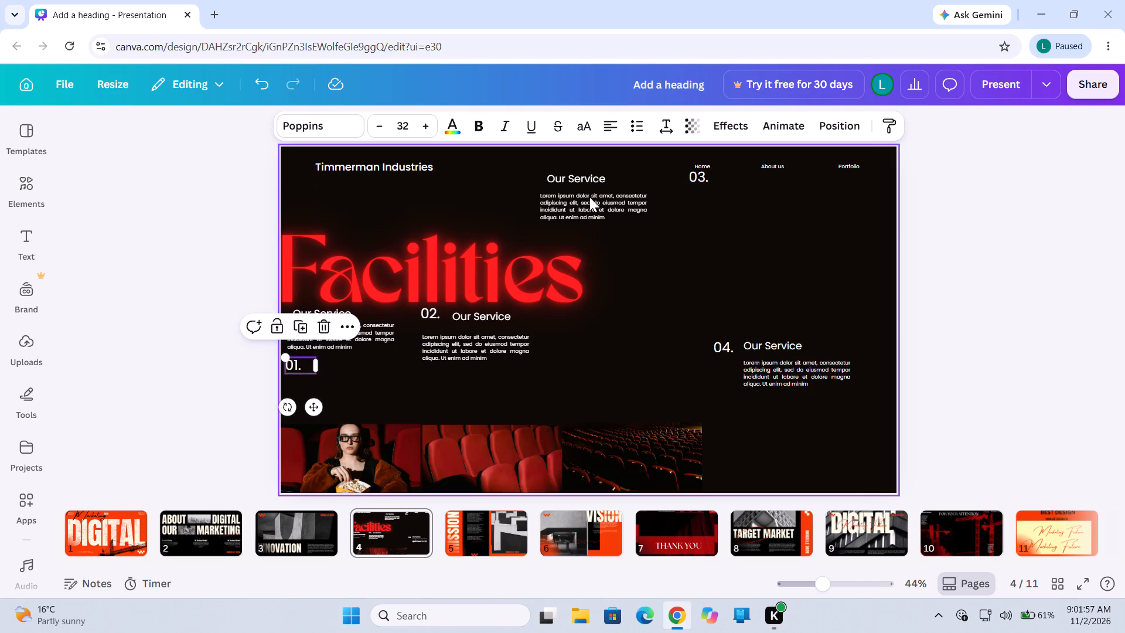
pyautogui.moveTo(580, 181); pyautogui.dragTo(335, 372)
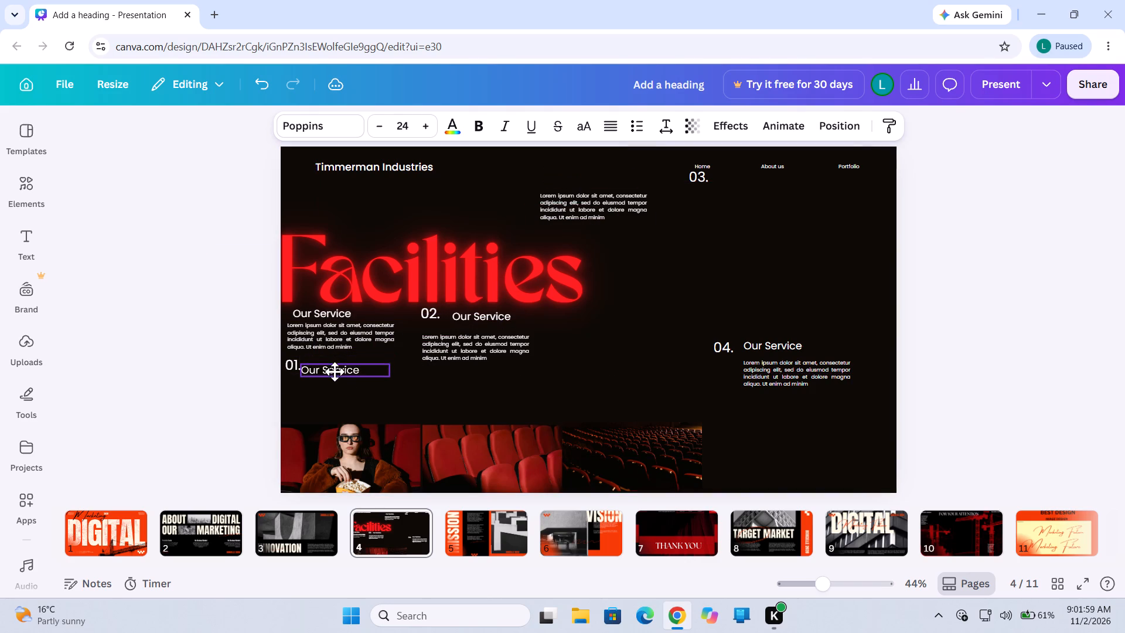
pyautogui.moveTo(335, 372); pyautogui.dragTo(354, 366)
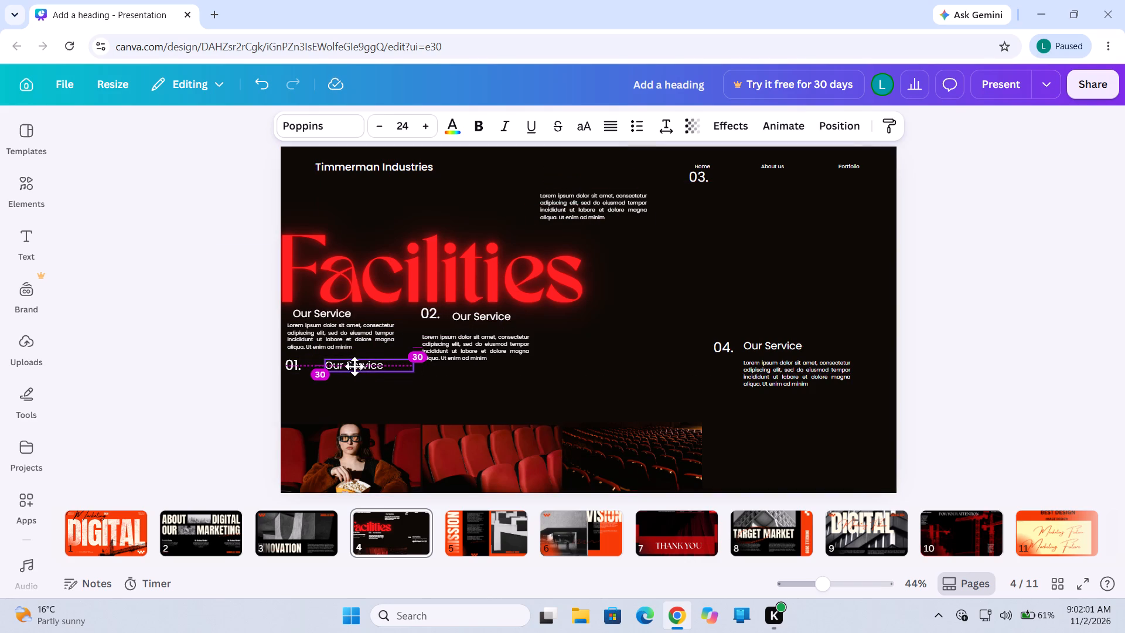
pyautogui.moveTo(354, 366); pyautogui.dragTo(356, 366)
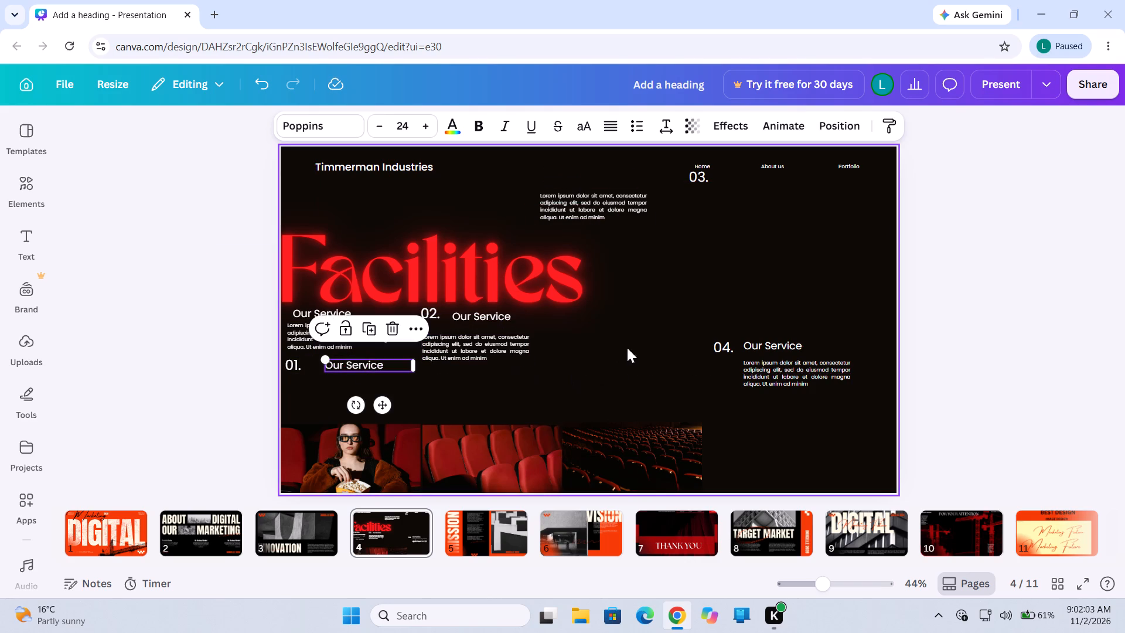
pyautogui.click(632, 331)
pyautogui.moveTo(593, 202); pyautogui.dragTo(371, 386)
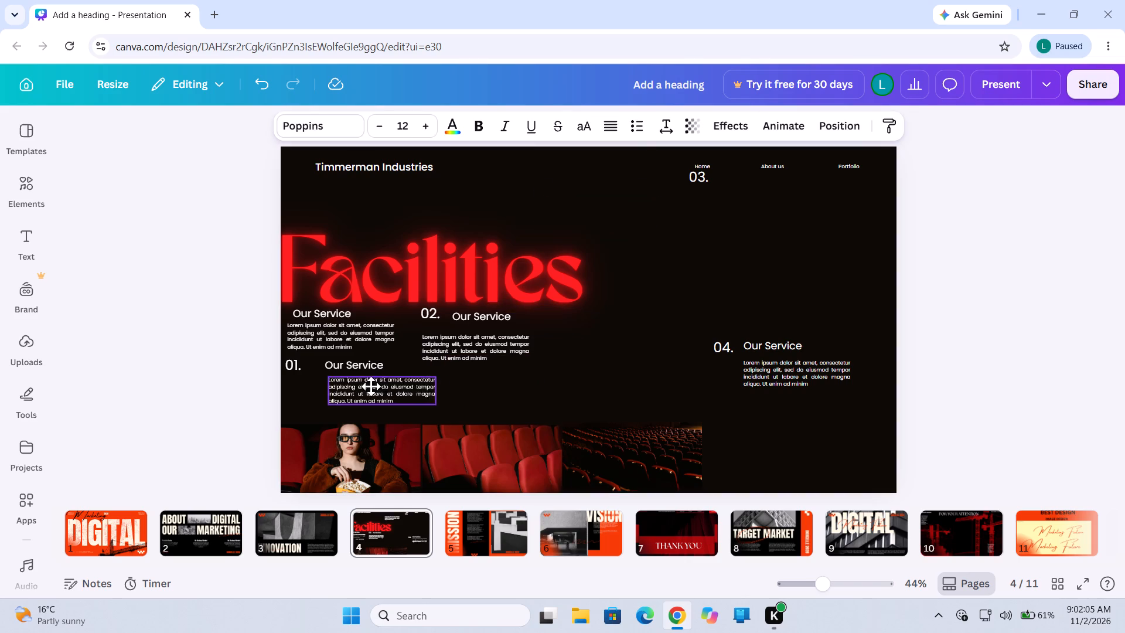
pyautogui.moveTo(371, 386); pyautogui.dragTo(342, 391)
pyautogui.moveTo(585, 361); pyautogui.dragTo(594, 368)
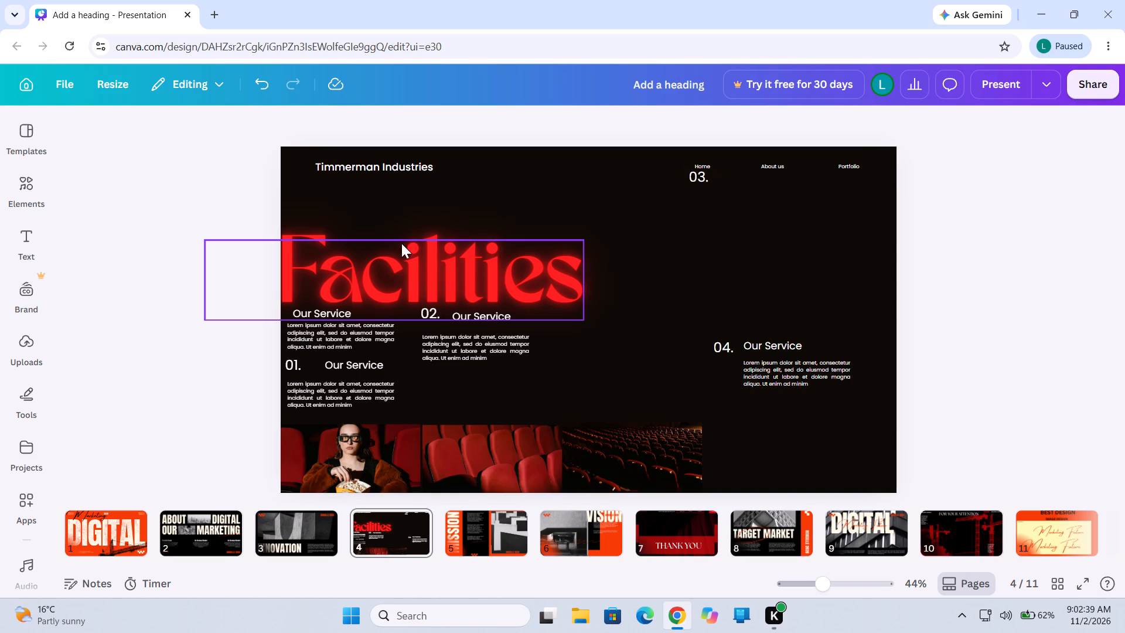
# Raise the "Facilities" title to sit just beneath "Timmerman Industries" near the slide's left edge.
pyautogui.moveTo(388, 271); pyautogui.dragTo(389, 212)
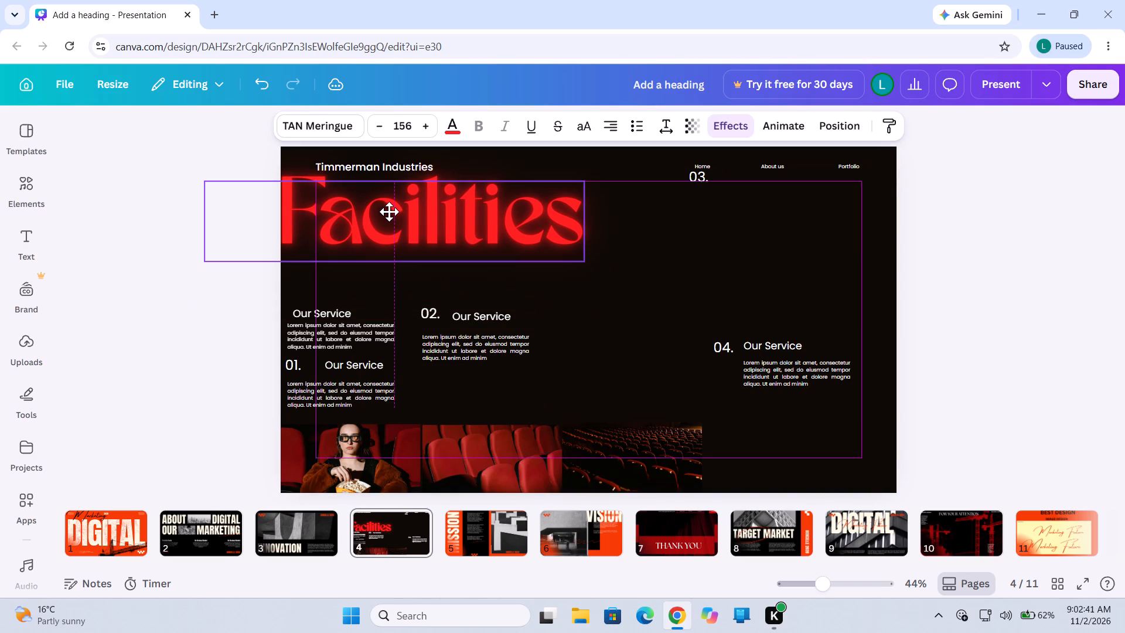
pyautogui.moveTo(389, 212); pyautogui.dragTo(391, 211)
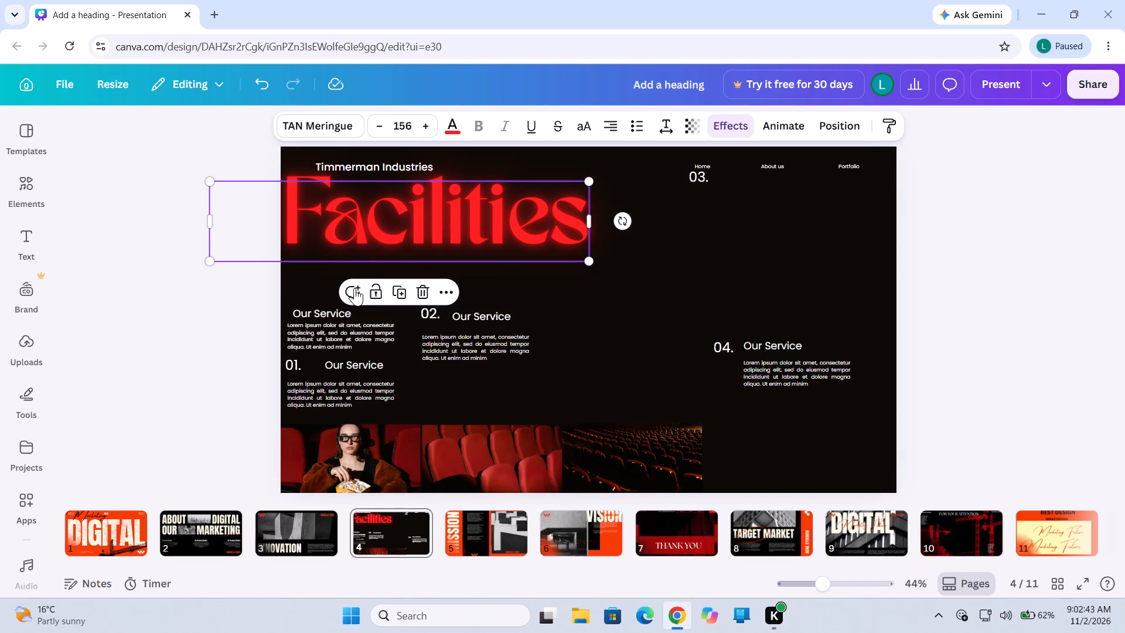
# Move the unnumbered "Our Service" heading and its paragraph up to sit directly beneath the raised "Facilities" title.
pyautogui.moveTo(326, 311); pyautogui.dragTo(328, 278)
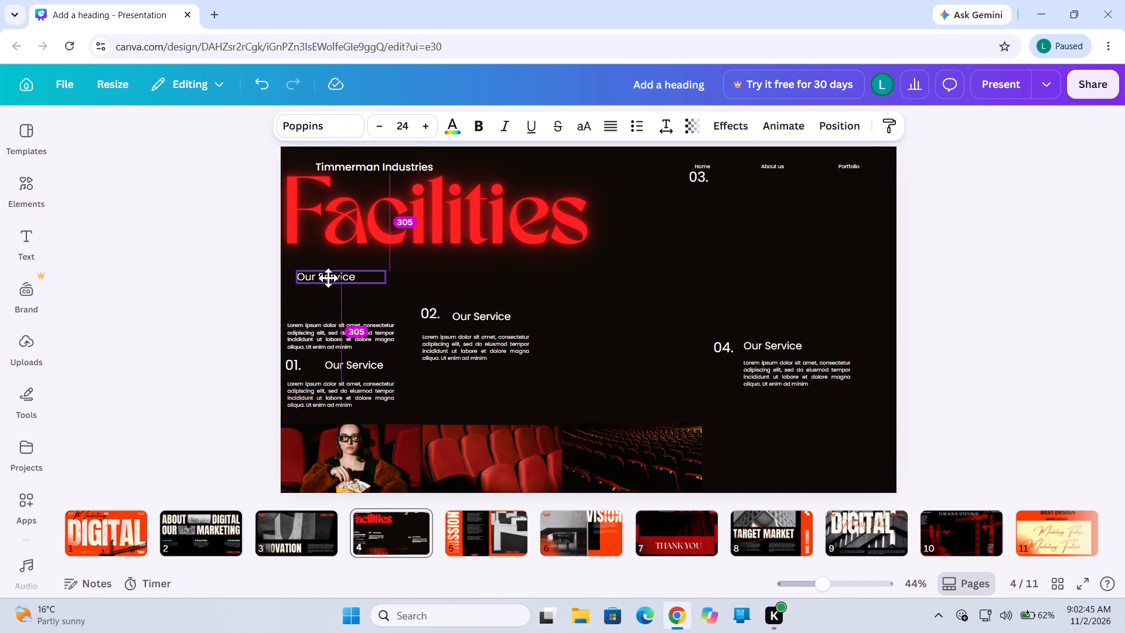
pyautogui.moveTo(328, 278); pyautogui.dragTo(325, 271)
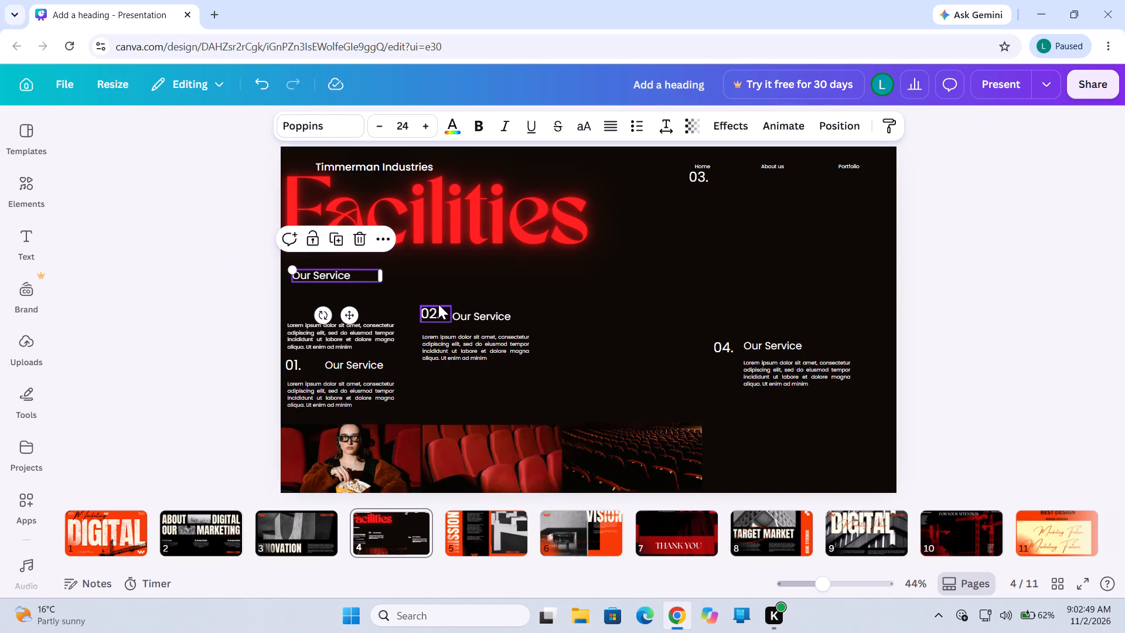
pyautogui.moveTo(336, 273); pyautogui.dragTo(357, 264)
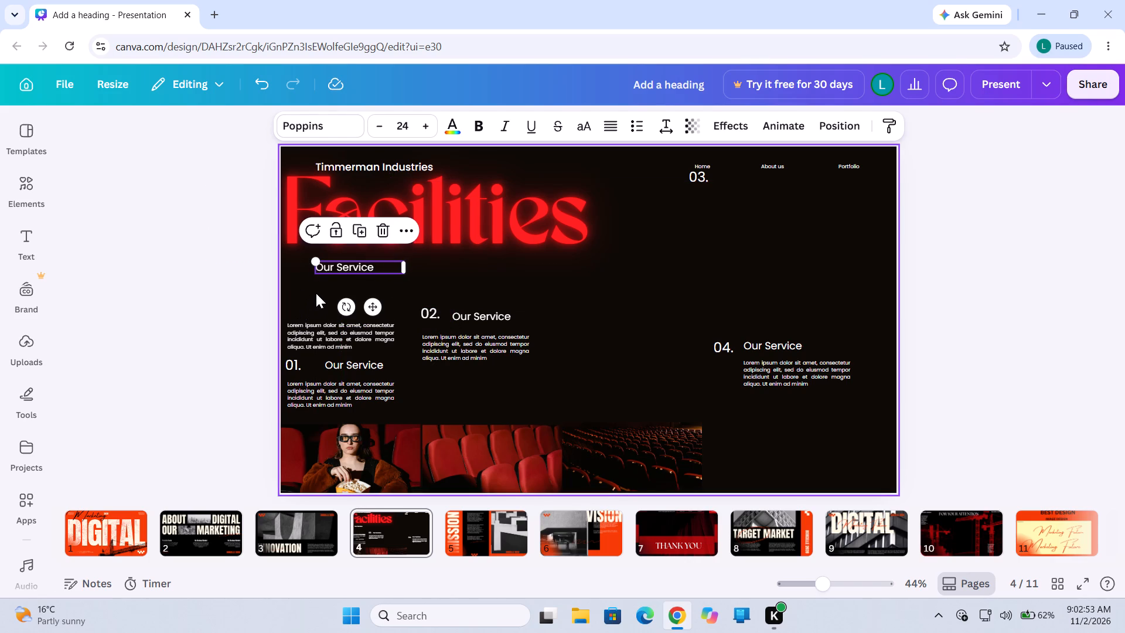
pyautogui.click(313, 291)
pyautogui.moveTo(329, 338); pyautogui.dragTo(335, 291)
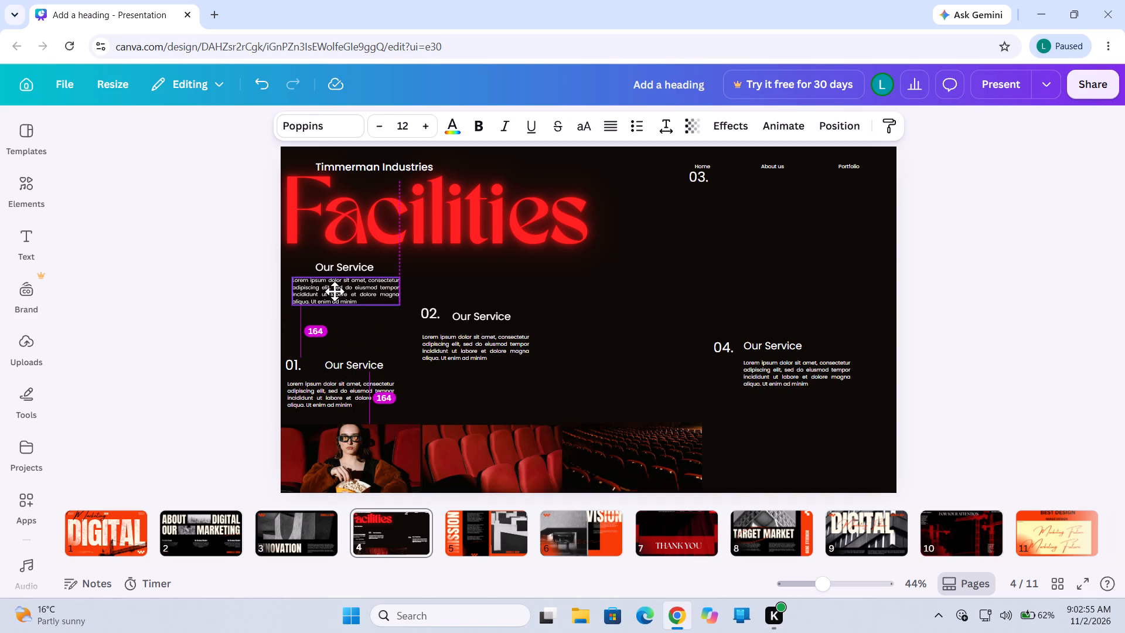
pyautogui.moveTo(335, 291); pyautogui.dragTo(336, 295)
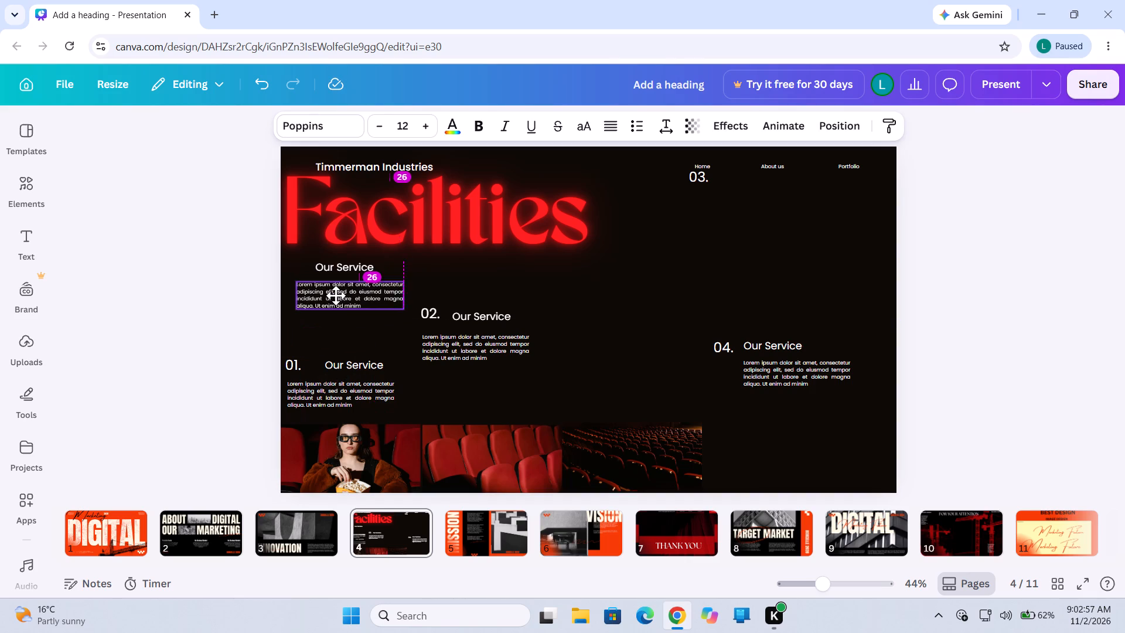
pyautogui.click(526, 268)
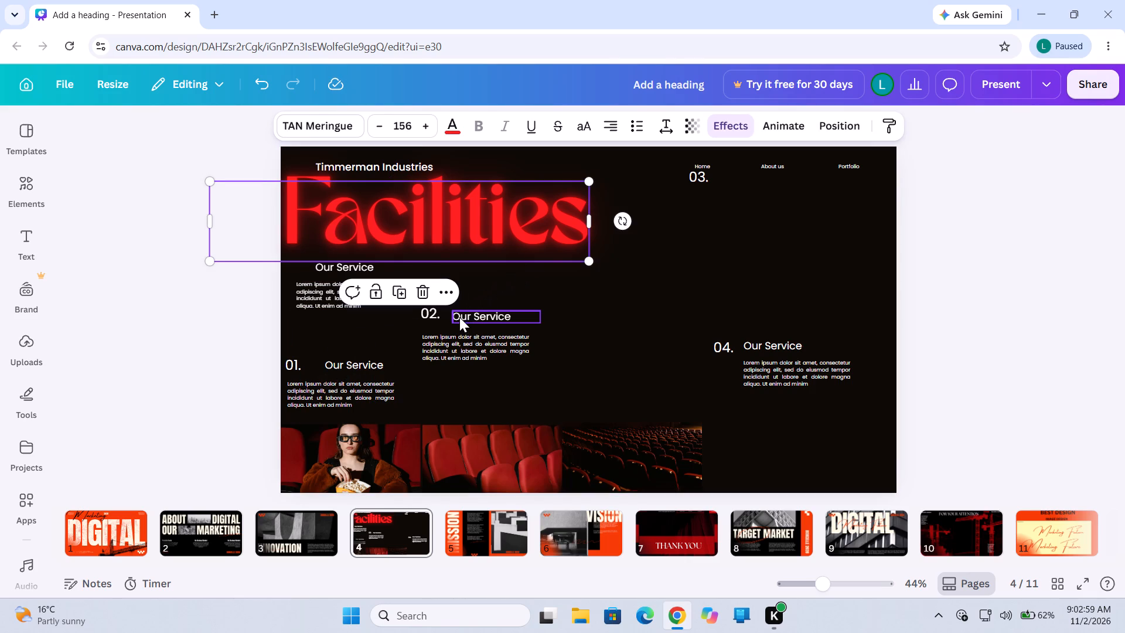
# Shift item 01's paragraph, "Our Service" heading and number down so the block sits just above the popcorn photo.
pyautogui.moveTo(336, 386); pyautogui.dragTo(335, 394)
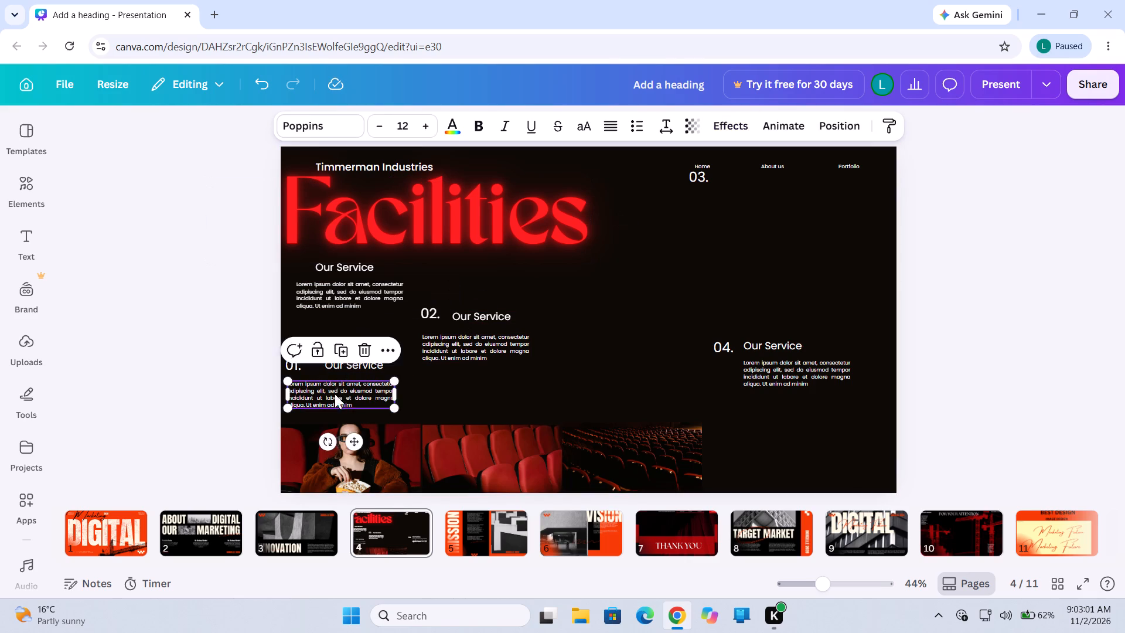
pyautogui.moveTo(335, 394); pyautogui.dragTo(333, 403)
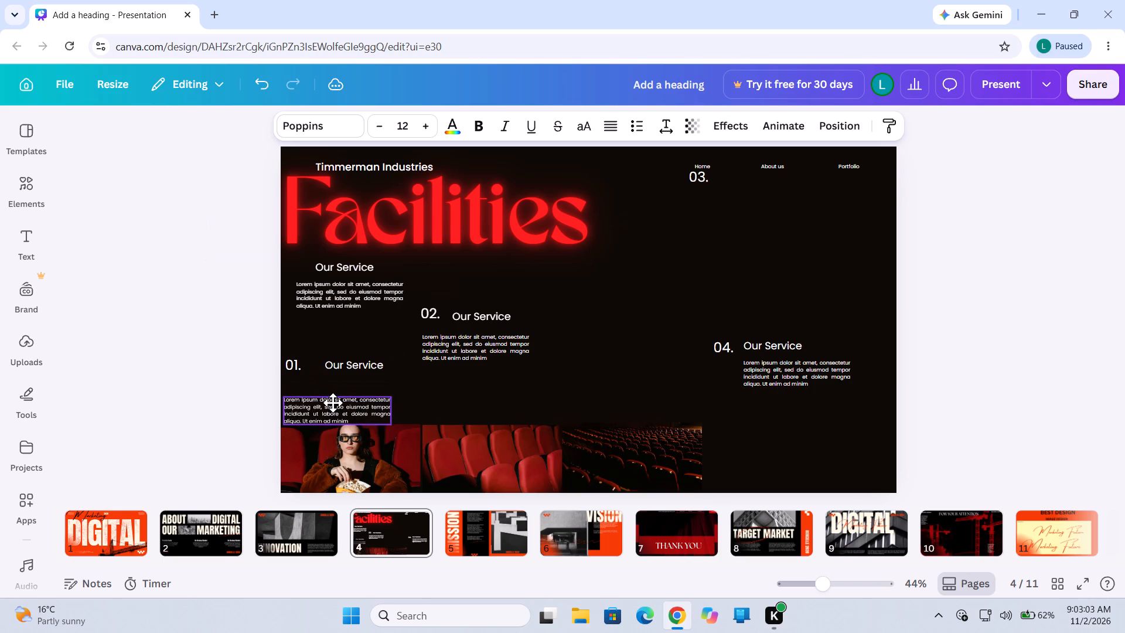
pyautogui.moveTo(333, 403); pyautogui.dragTo(333, 400)
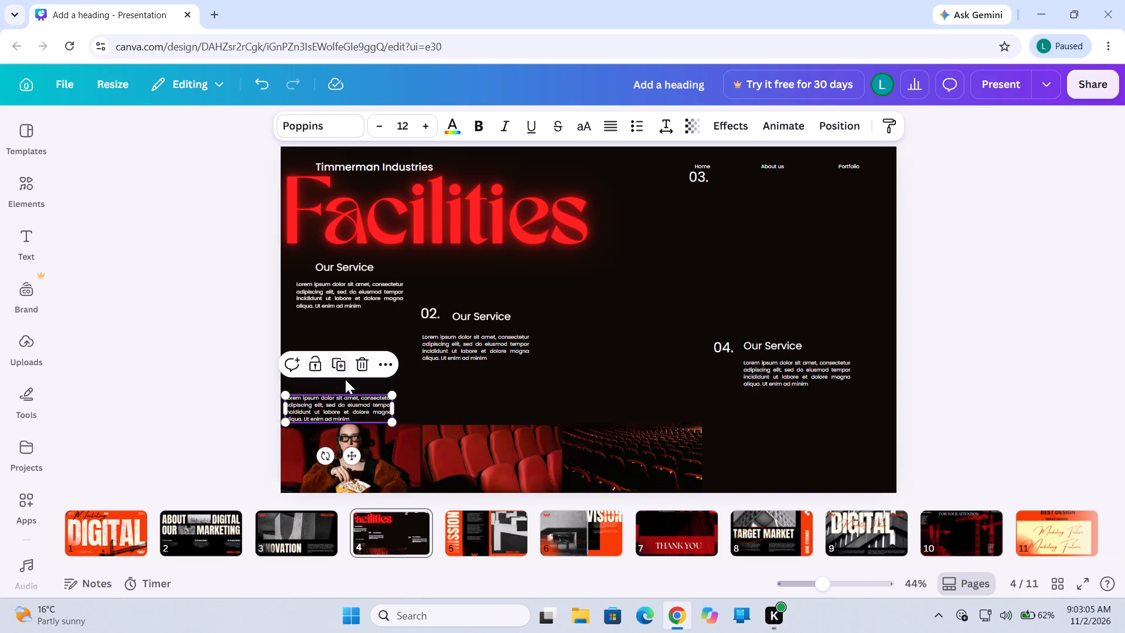
pyautogui.click(453, 373)
pyautogui.moveTo(384, 370); pyautogui.dragTo(394, 382)
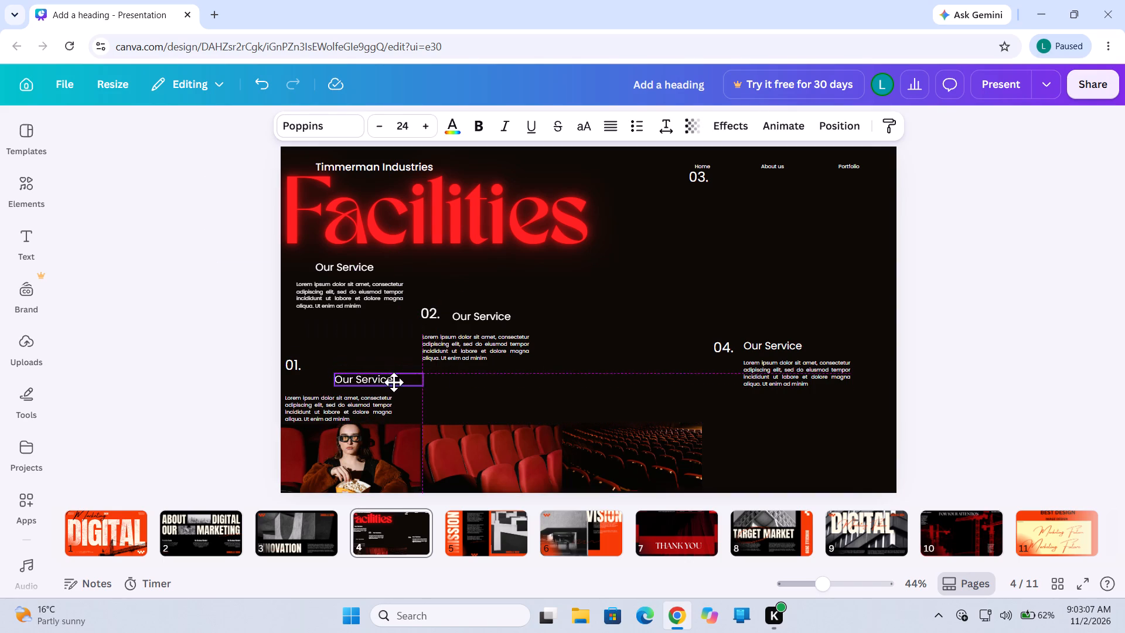
pyautogui.moveTo(394, 382); pyautogui.dragTo(395, 383)
pyautogui.moveTo(296, 363); pyautogui.dragTo(302, 380)
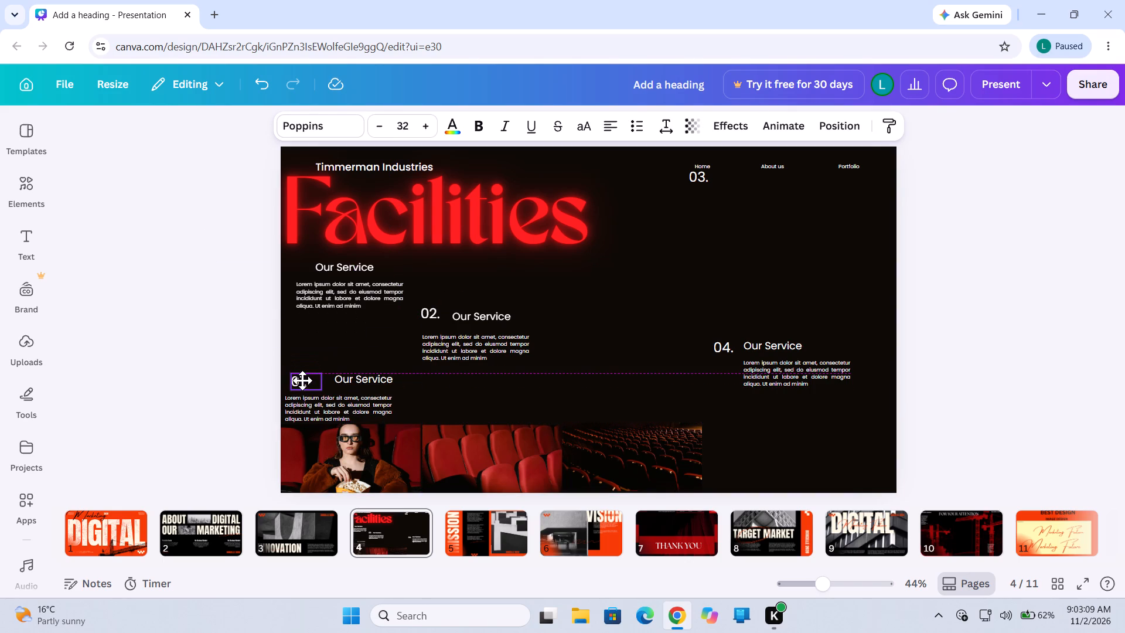
pyautogui.moveTo(302, 380); pyautogui.dragTo(303, 377)
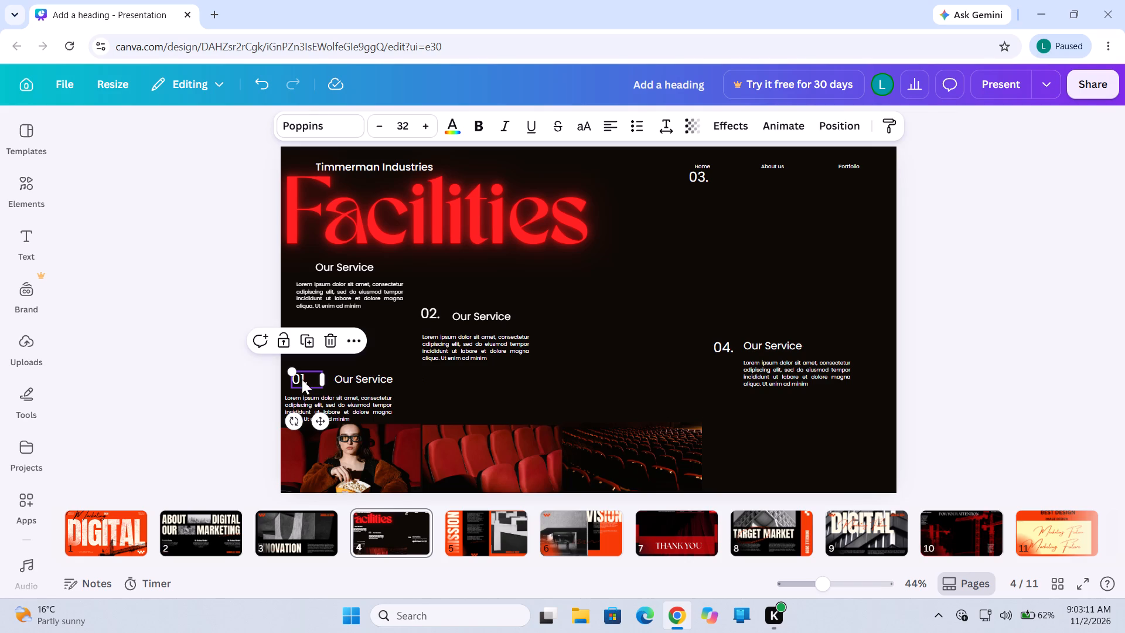
pyautogui.click(403, 319)
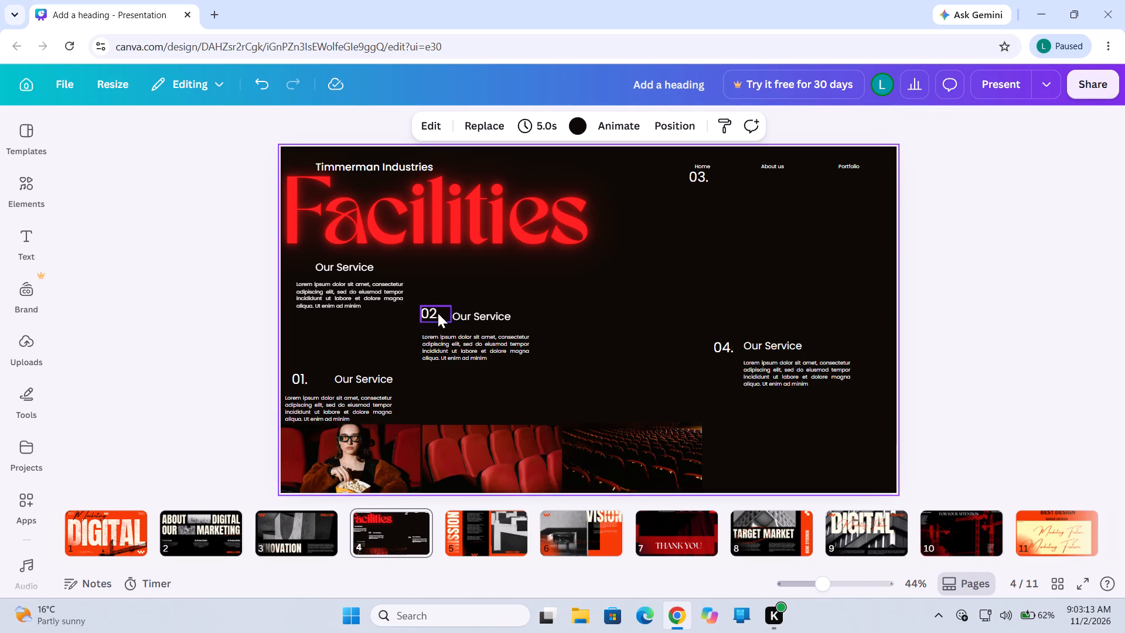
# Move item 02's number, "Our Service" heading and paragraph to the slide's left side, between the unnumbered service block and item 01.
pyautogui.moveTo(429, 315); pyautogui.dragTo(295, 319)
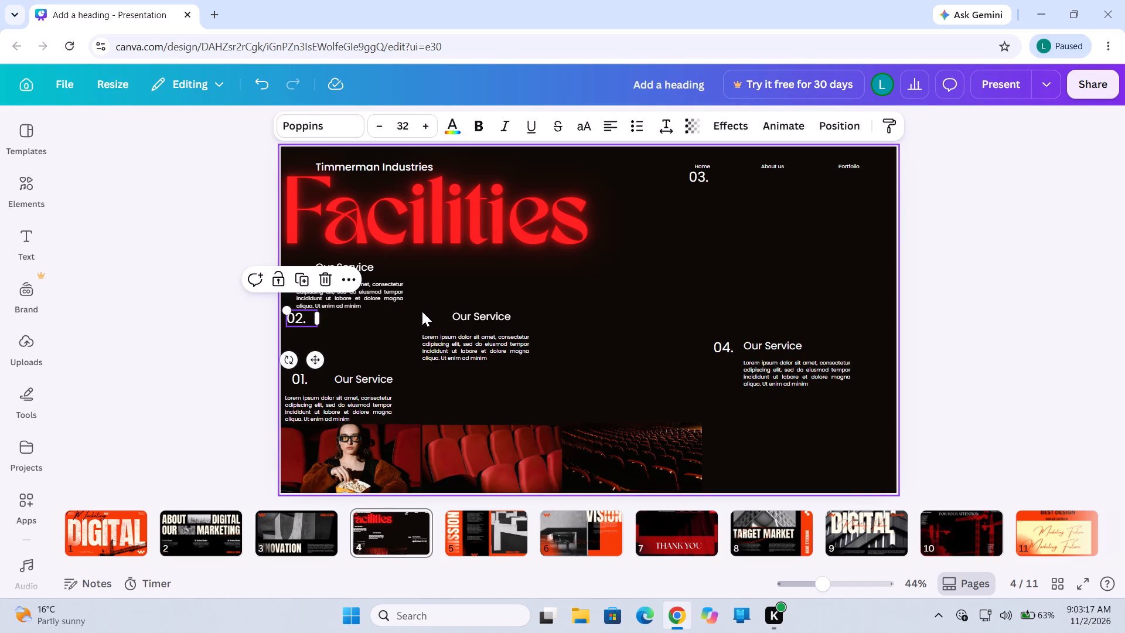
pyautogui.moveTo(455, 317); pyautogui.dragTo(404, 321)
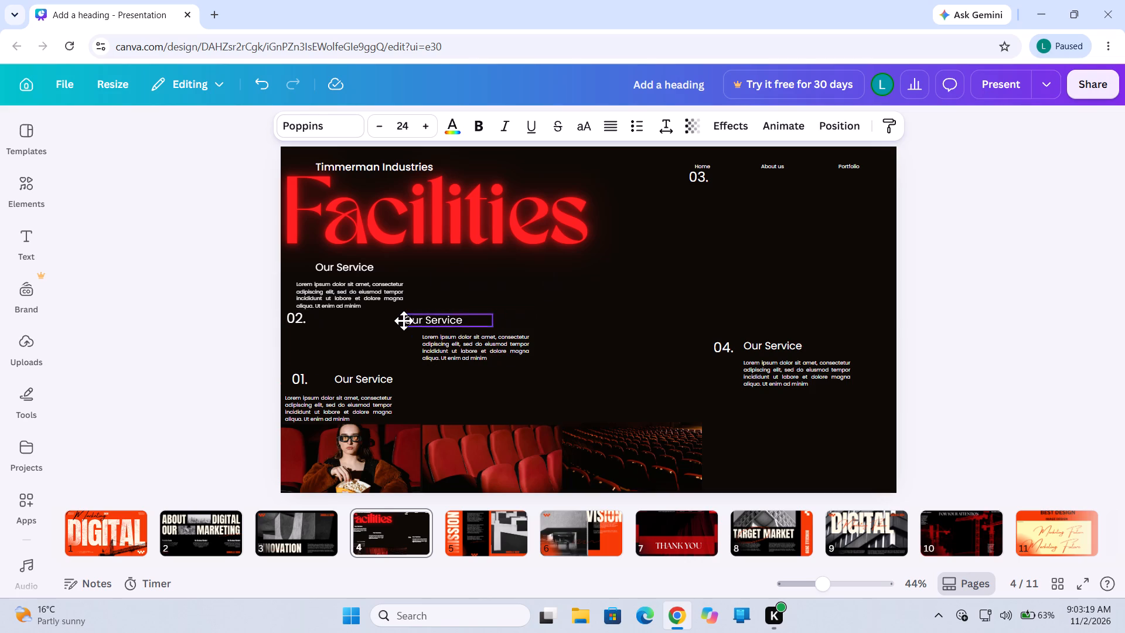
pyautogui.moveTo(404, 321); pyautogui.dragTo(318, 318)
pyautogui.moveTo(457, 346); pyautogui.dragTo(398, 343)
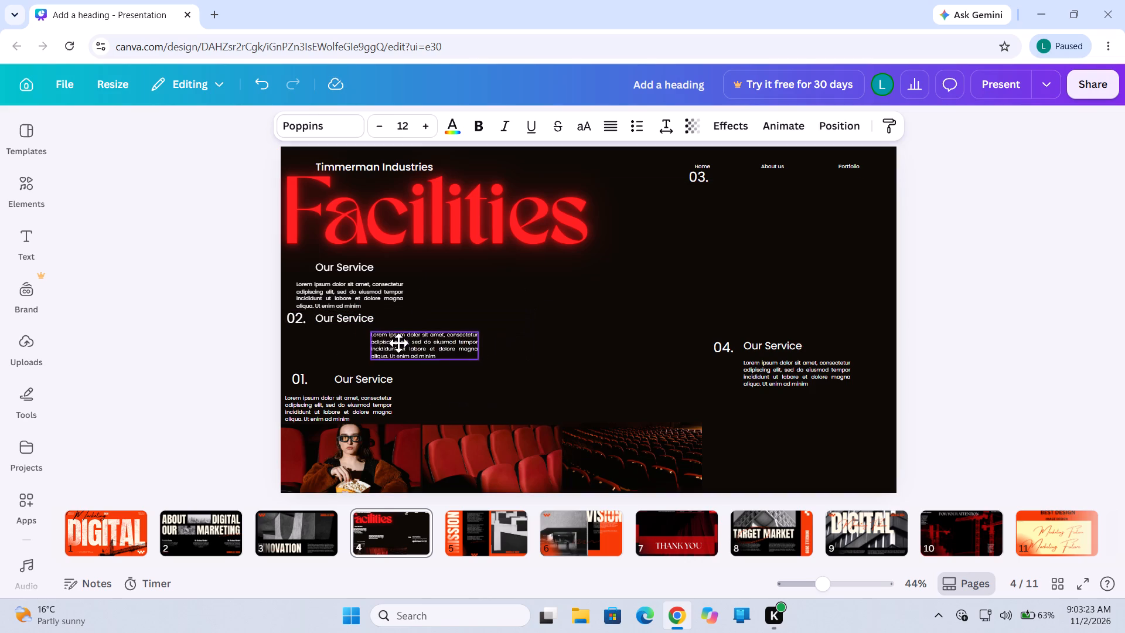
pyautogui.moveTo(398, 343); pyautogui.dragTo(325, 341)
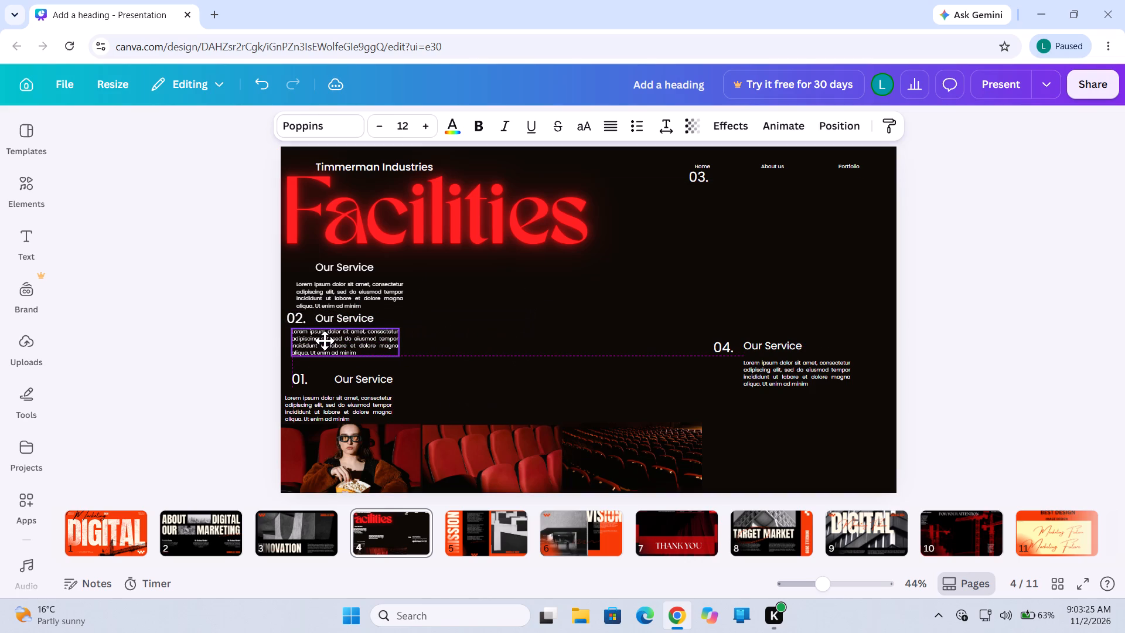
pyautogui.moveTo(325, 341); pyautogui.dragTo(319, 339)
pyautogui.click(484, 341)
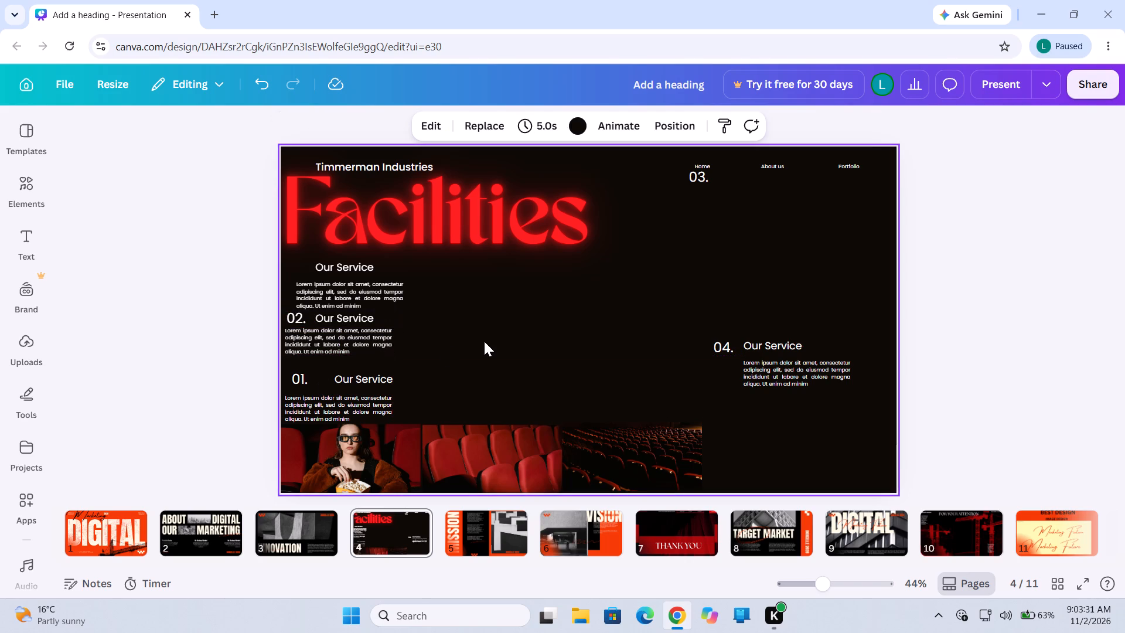
# Move item 04's number, "Our Service" heading and paragraph to the middle of the slide, just below the end of the "Facilities" title.
pyautogui.moveTo(720, 343); pyautogui.dragTo(712, 343)
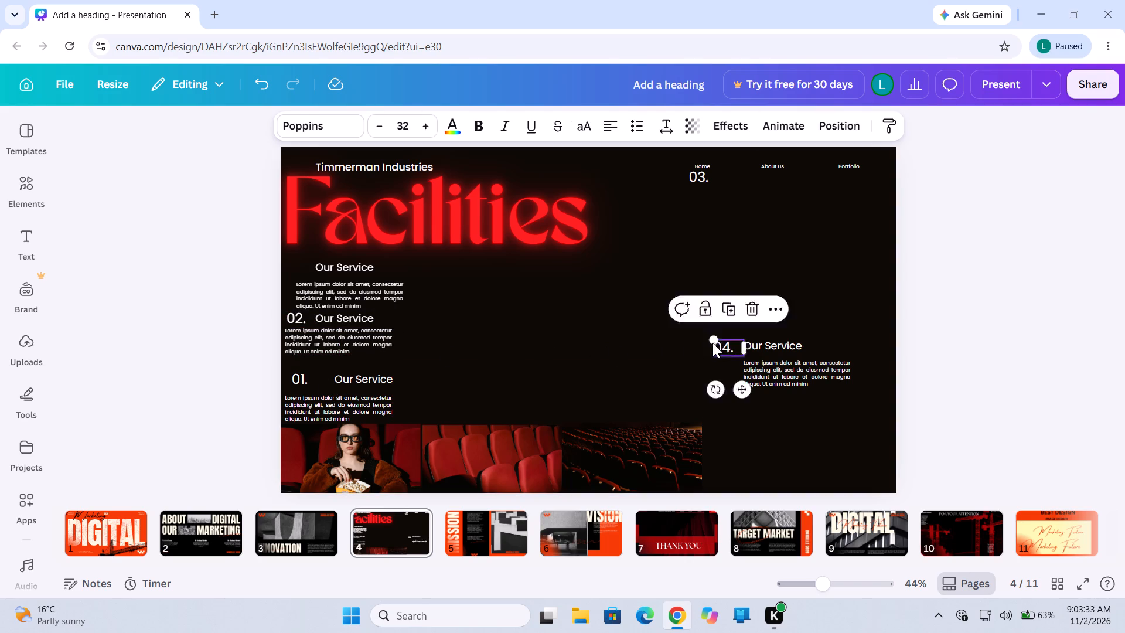
pyautogui.moveTo(712, 343); pyautogui.dragTo(432, 285)
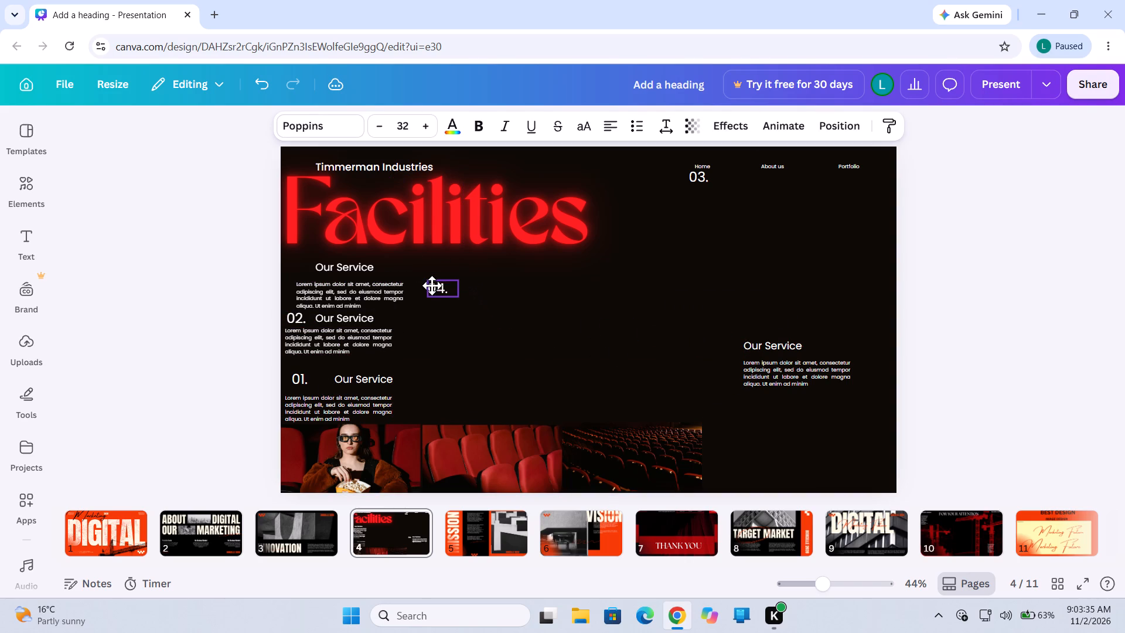
pyautogui.moveTo(432, 285); pyautogui.dragTo(435, 288)
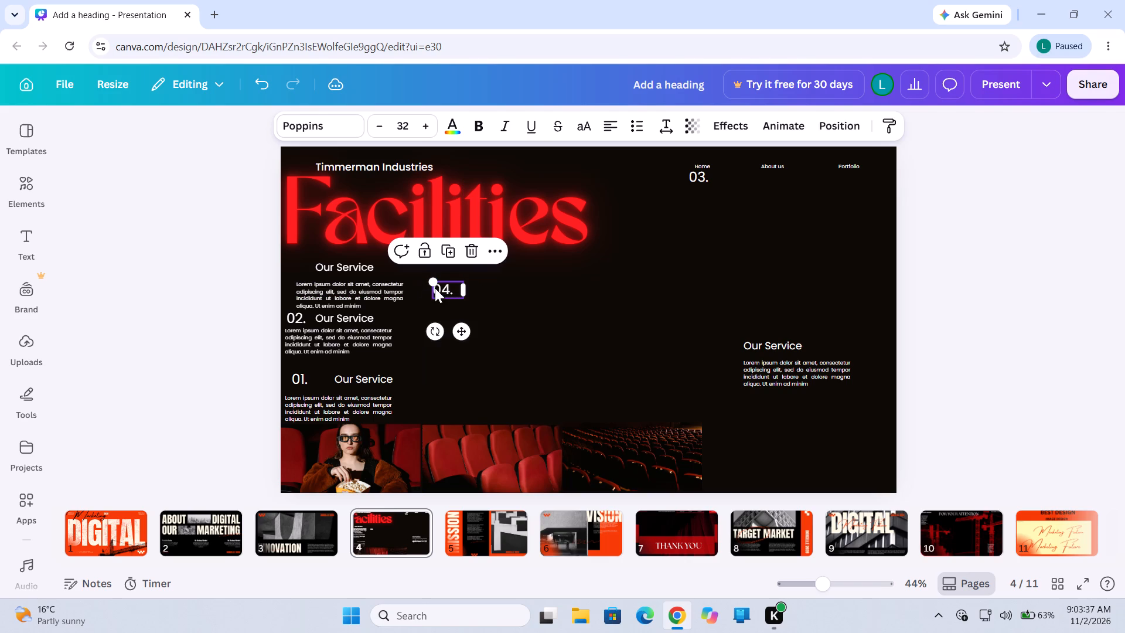
pyautogui.moveTo(779, 347); pyautogui.dragTo(529, 310)
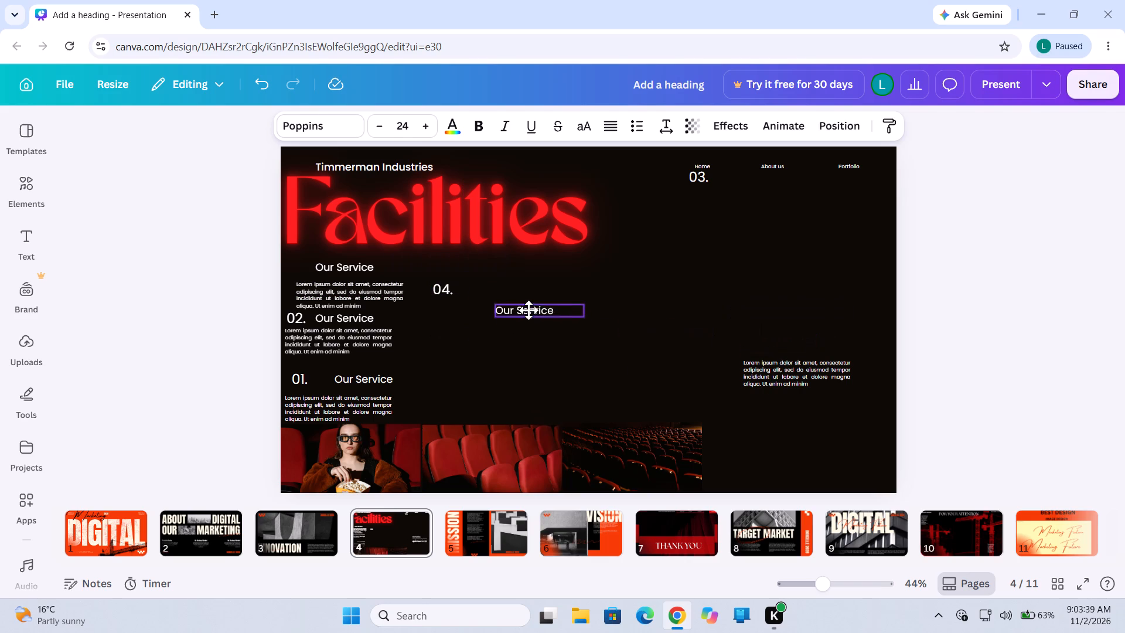
pyautogui.moveTo(529, 310); pyautogui.dragTo(507, 291)
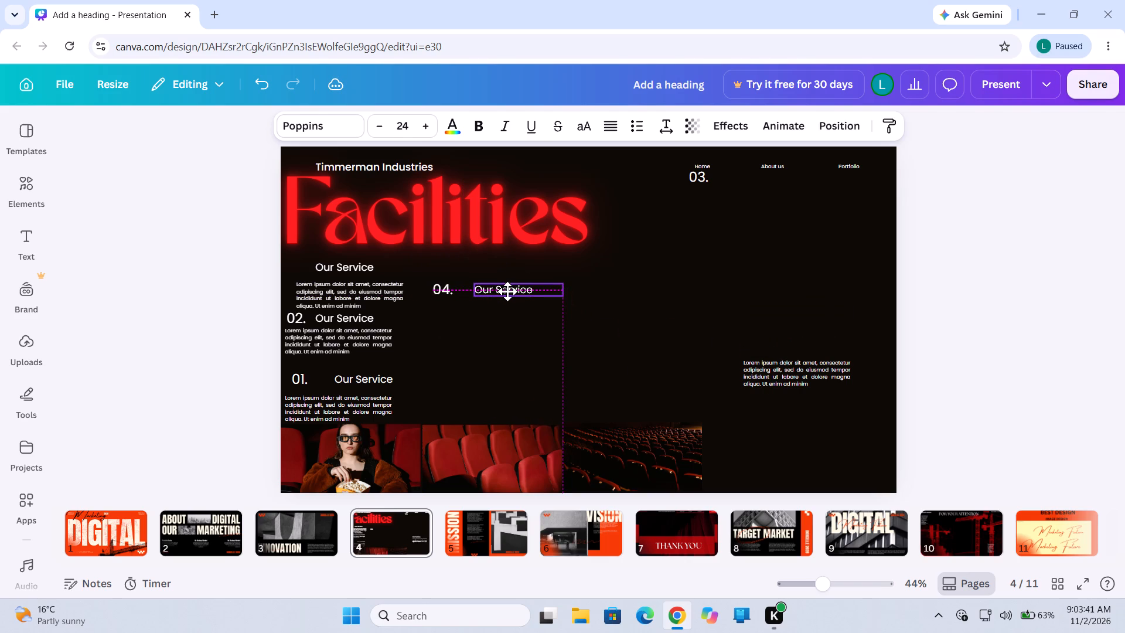
pyautogui.moveTo(507, 291); pyautogui.dragTo(510, 288)
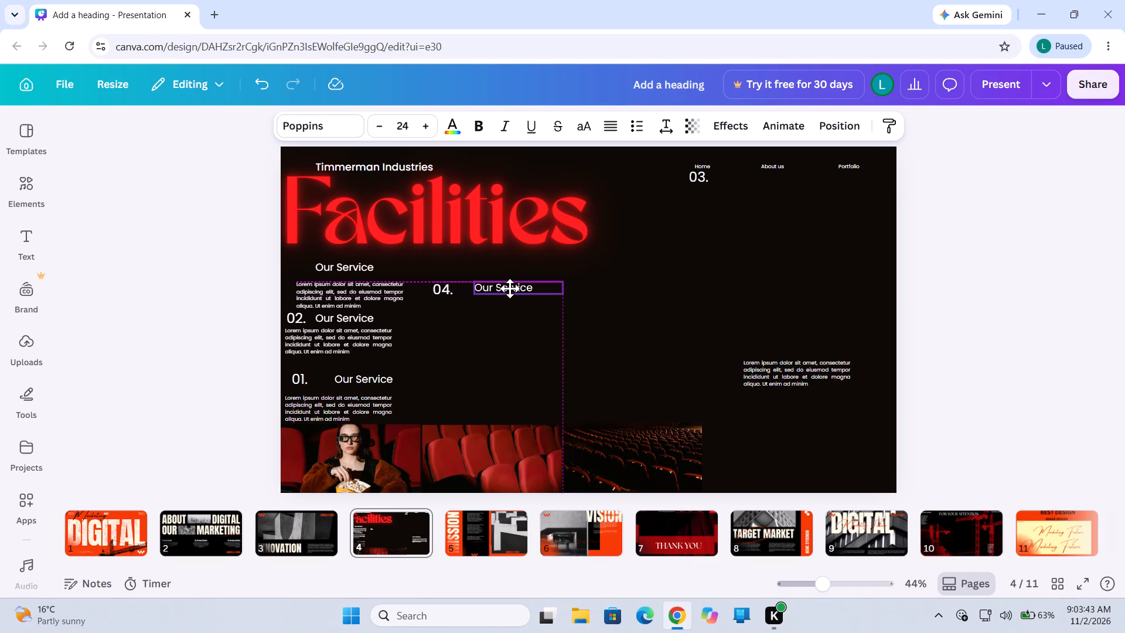
pyautogui.moveTo(510, 288); pyautogui.dragTo(513, 291)
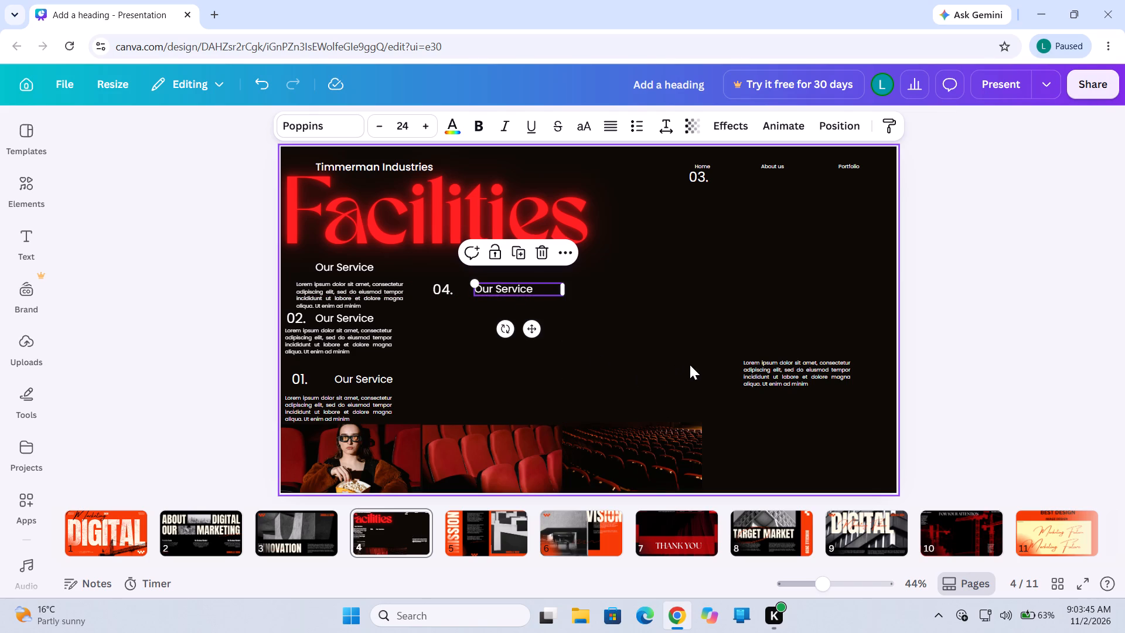
pyautogui.moveTo(765, 370); pyautogui.dragTo(460, 314)
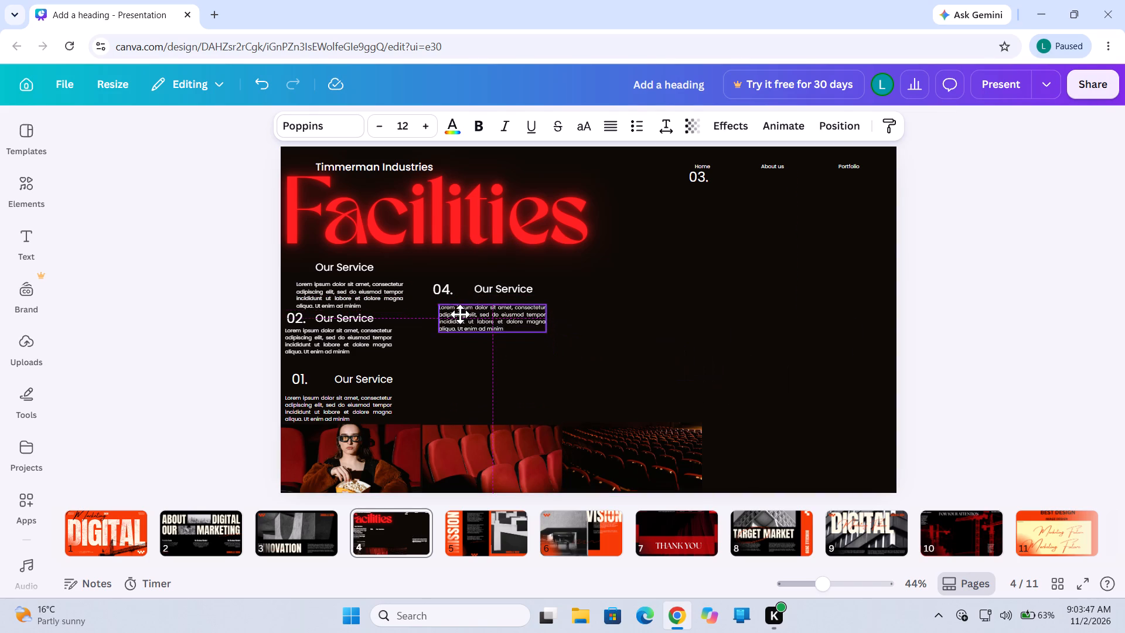
pyautogui.moveTo(460, 314); pyautogui.dragTo(455, 322)
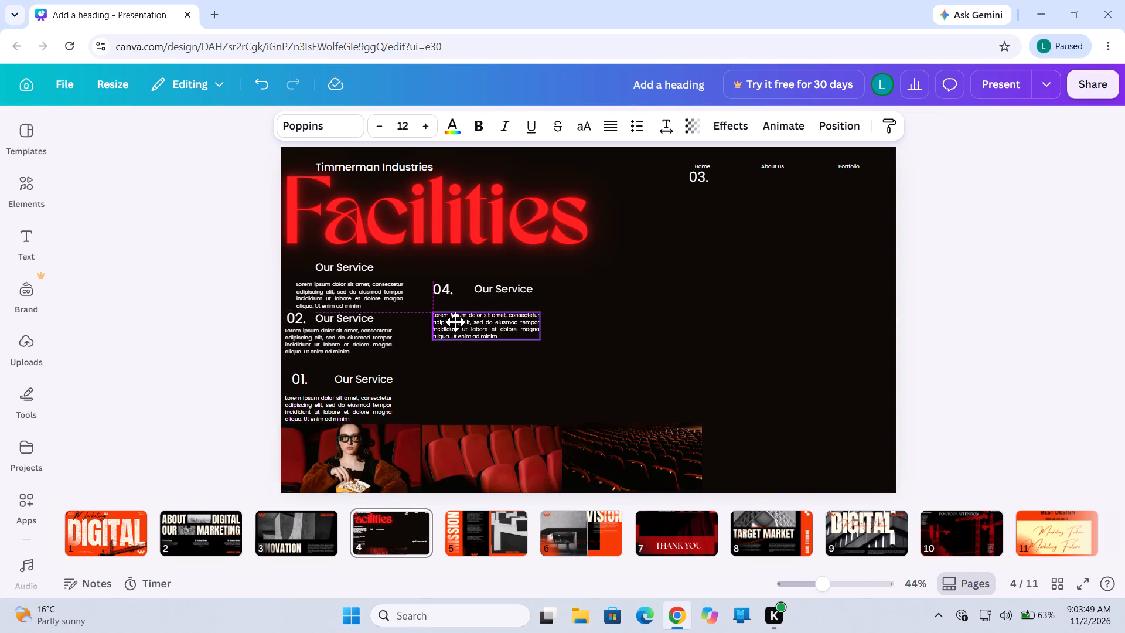
pyautogui.moveTo(455, 322); pyautogui.dragTo(467, 314)
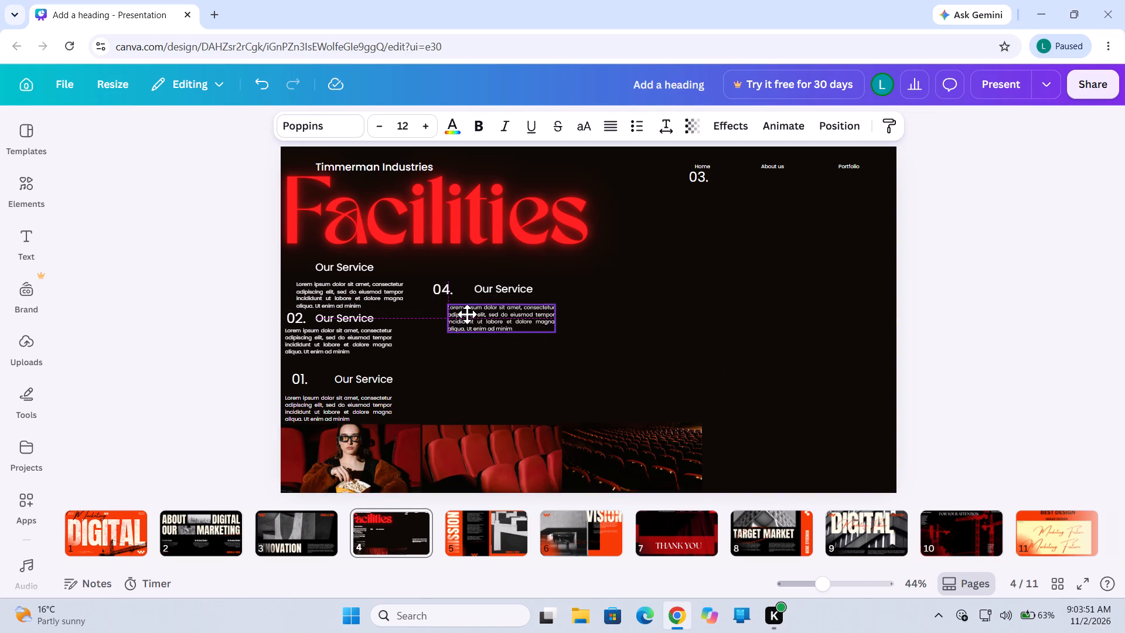
pyautogui.moveTo(467, 314); pyautogui.dragTo(497, 309)
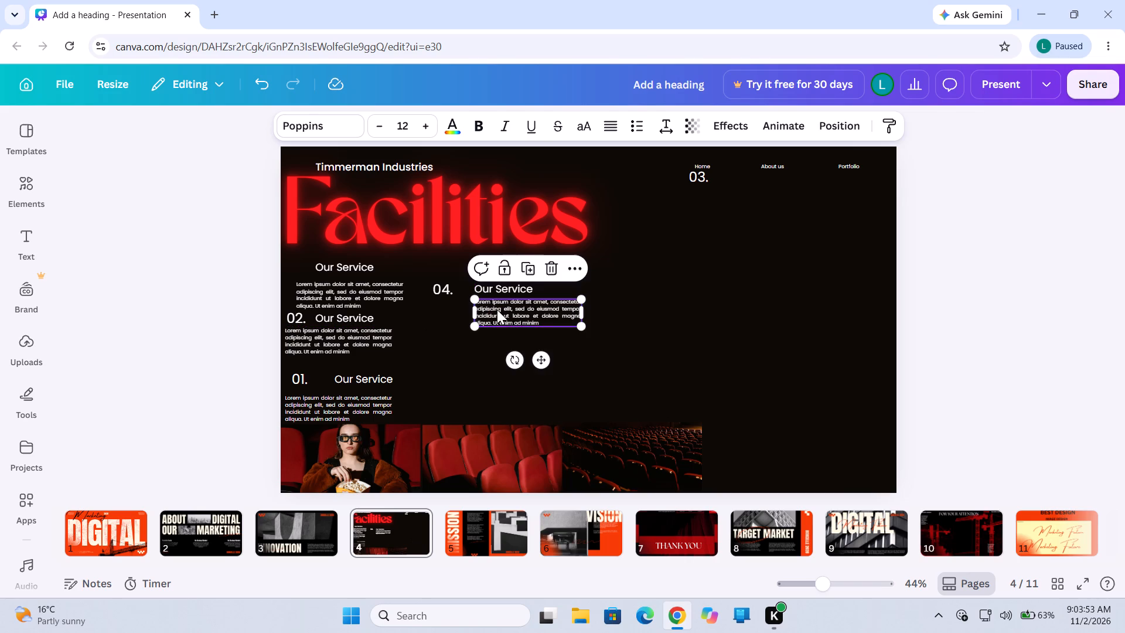
pyautogui.click(759, 293)
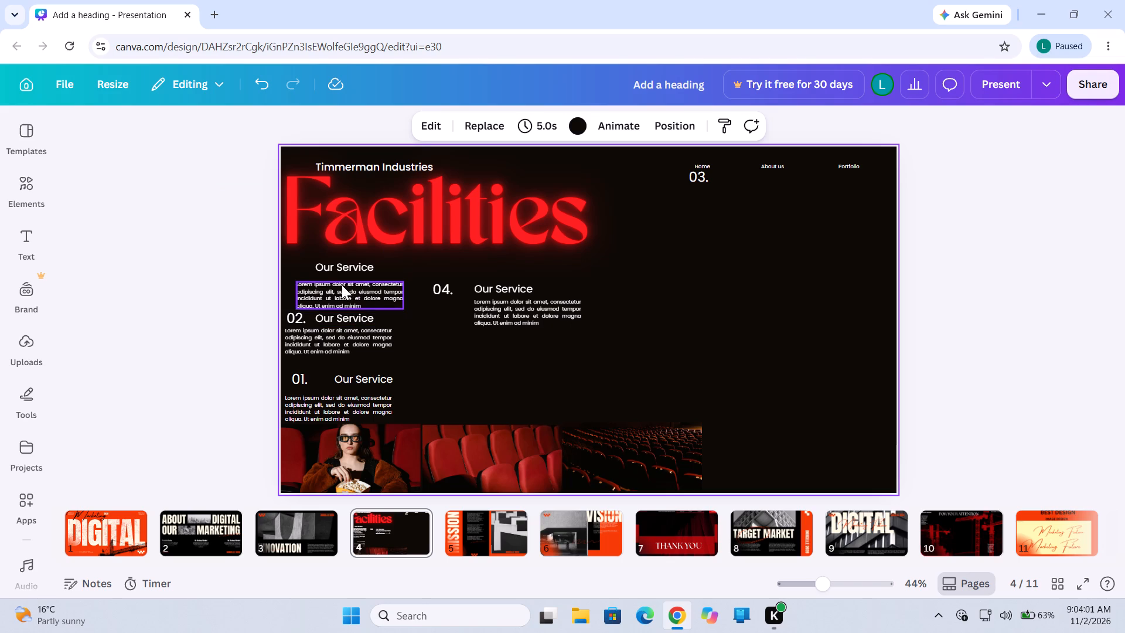
# Move the unnumbered service block's paragraph into the empty area on the slide's right side, below number 03.
pyautogui.moveTo(342, 285); pyautogui.dragTo(362, 291)
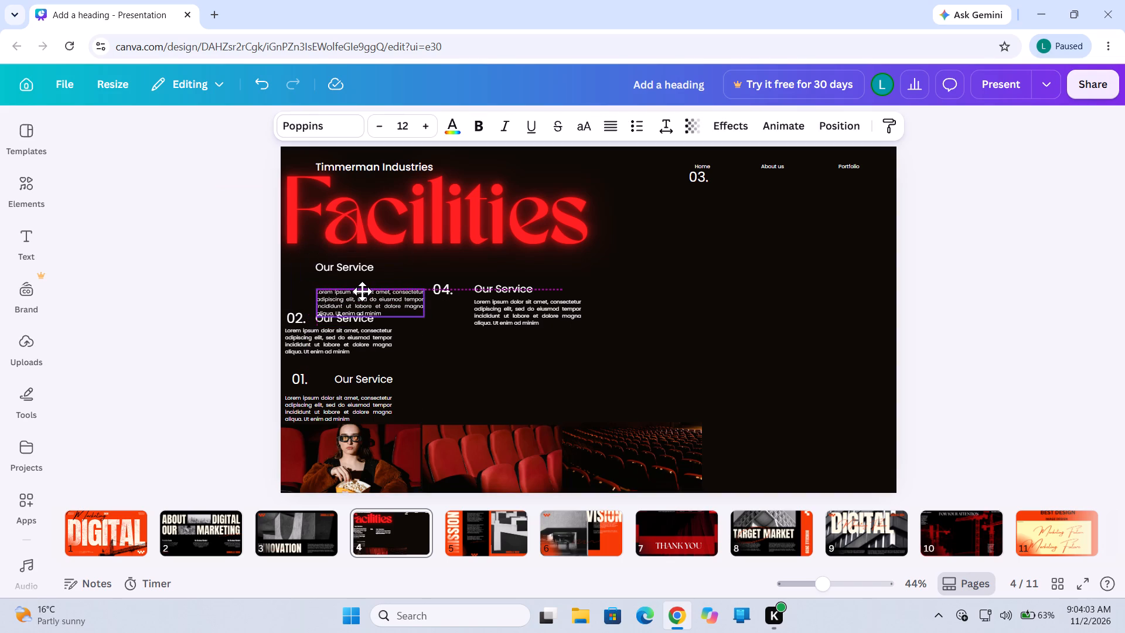
pyautogui.moveTo(362, 291); pyautogui.dragTo(475, 311)
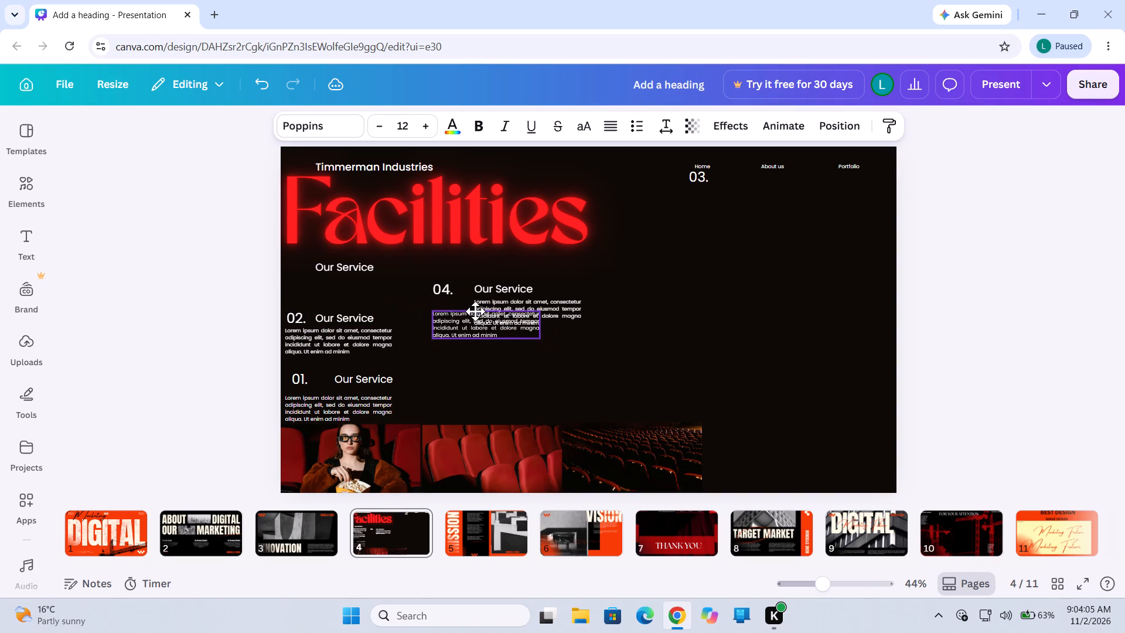
pyautogui.moveTo(475, 311); pyautogui.dragTo(714, 274)
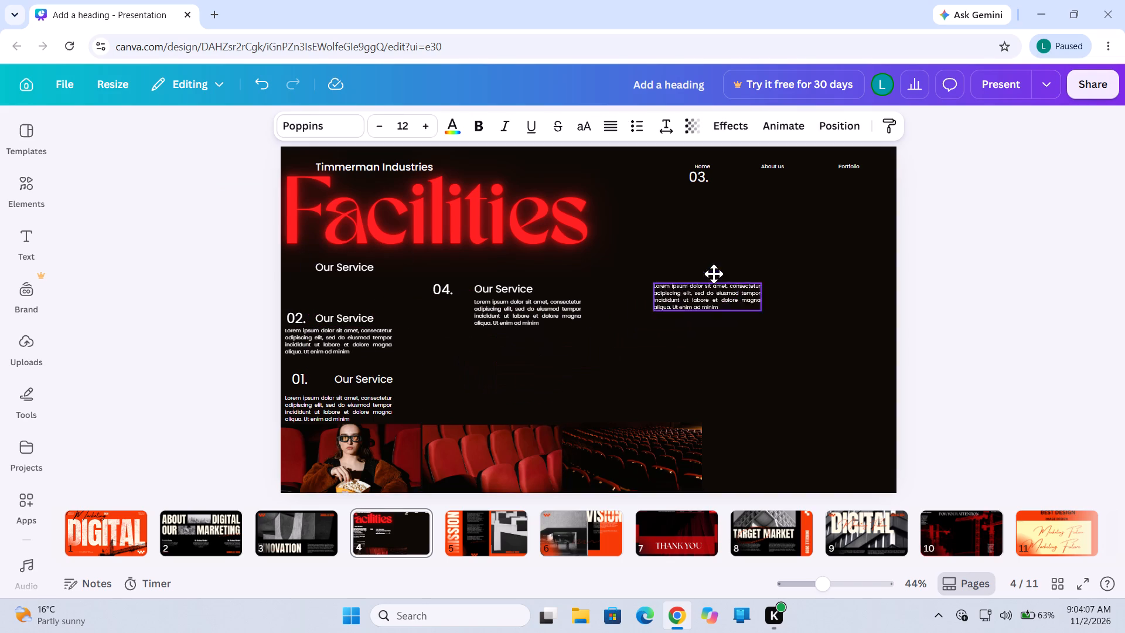
pyautogui.moveTo(714, 274); pyautogui.dragTo(714, 273)
# Move item 02's number and "Our Service" heading below the item 04 block, with its paragraph beneath them over the top of the seat photos.
pyautogui.moveTo(302, 318); pyautogui.dragTo(472, 360)
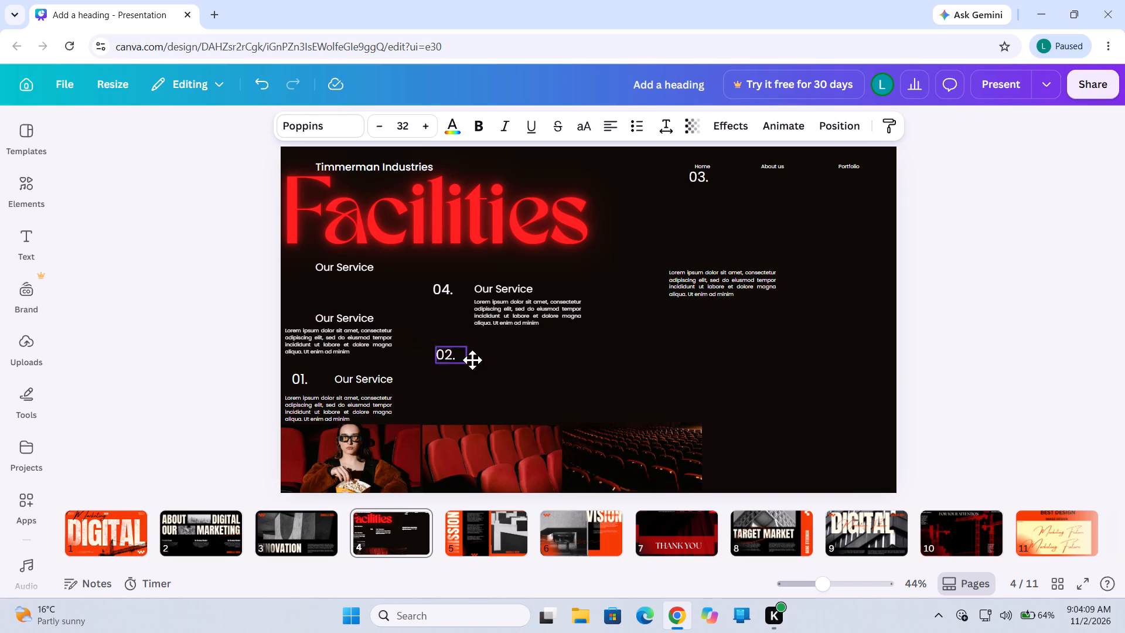
pyautogui.moveTo(472, 360); pyautogui.dragTo(498, 376)
pyautogui.moveTo(339, 312); pyautogui.dragTo(419, 329)
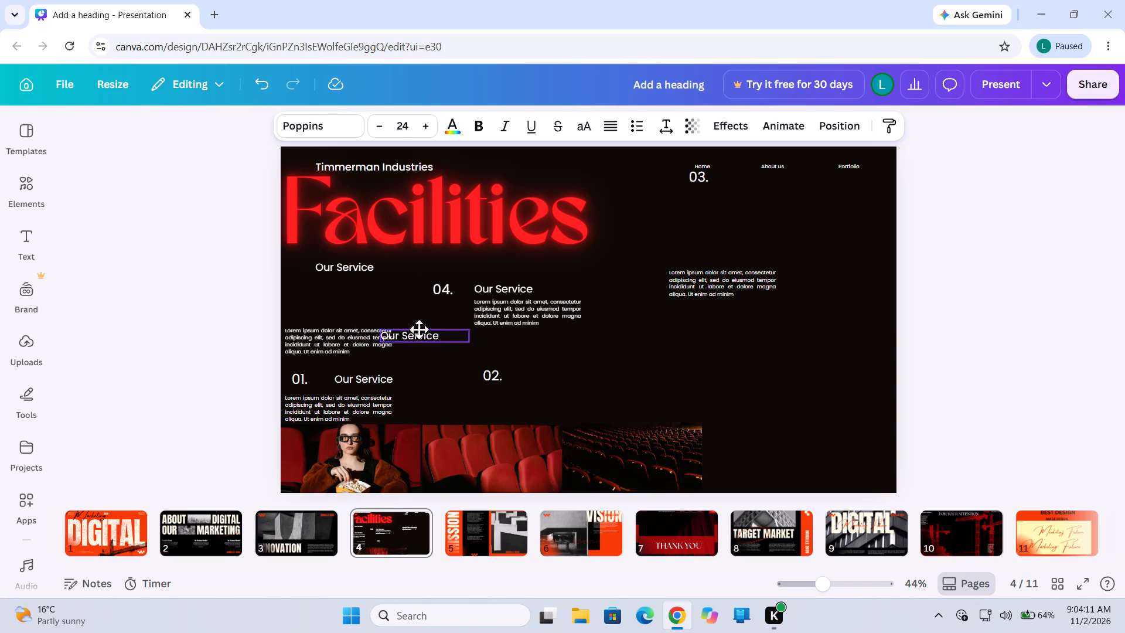
pyautogui.moveTo(419, 329); pyautogui.dragTo(545, 370)
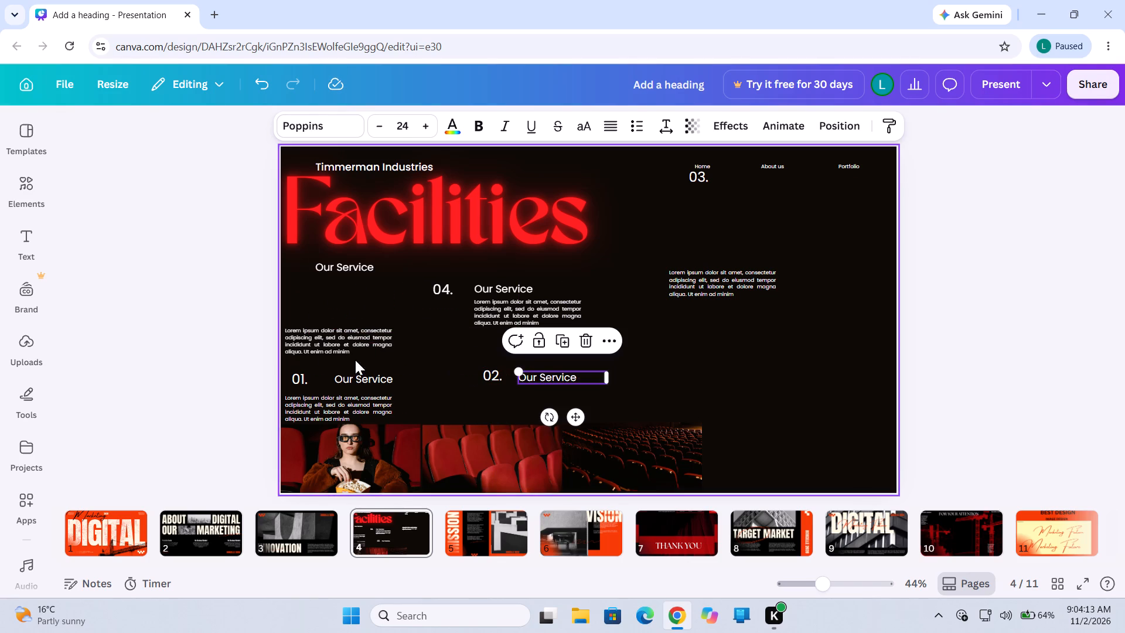
pyautogui.moveTo(356, 346); pyautogui.dragTo(382, 311)
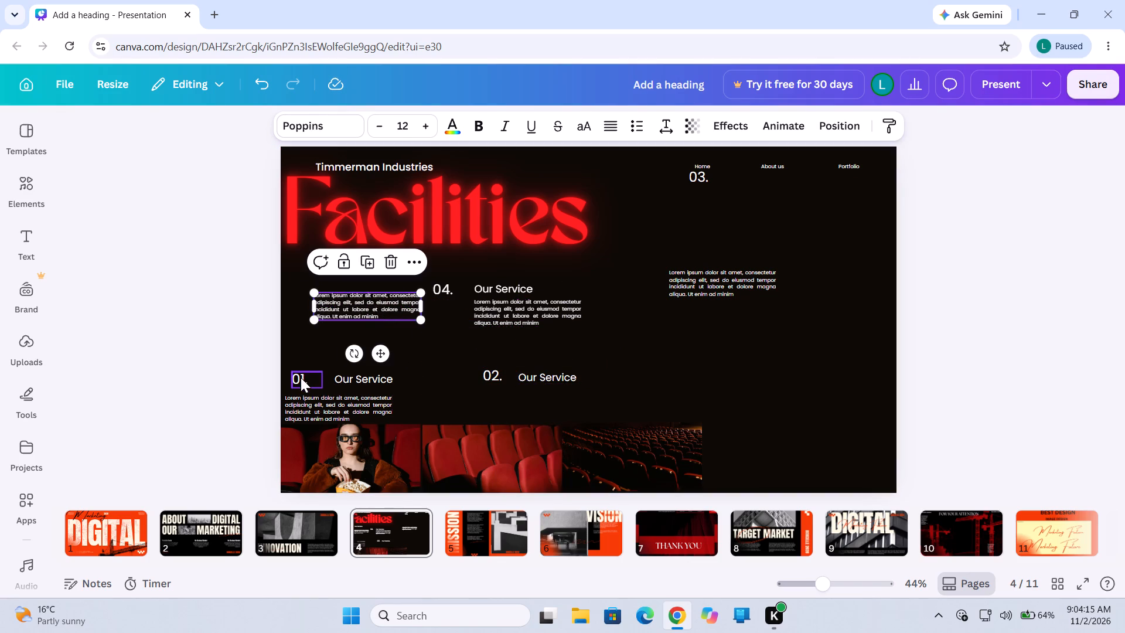
pyautogui.moveTo(301, 377); pyautogui.dragTo(295, 375)
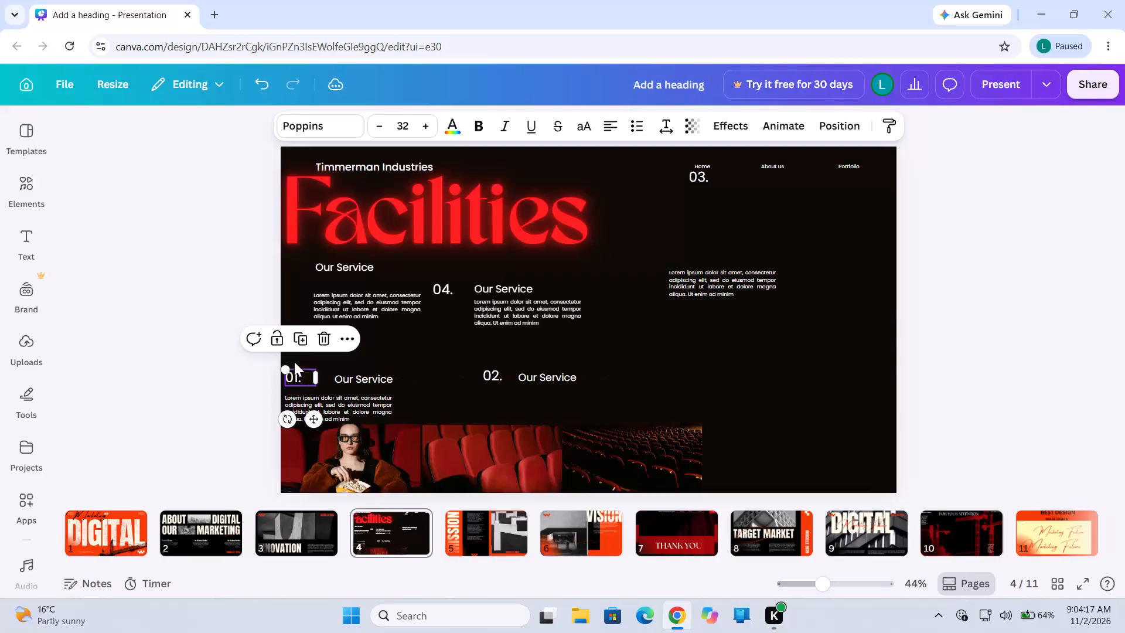
pyautogui.moveTo(353, 300); pyautogui.dragTo(538, 418)
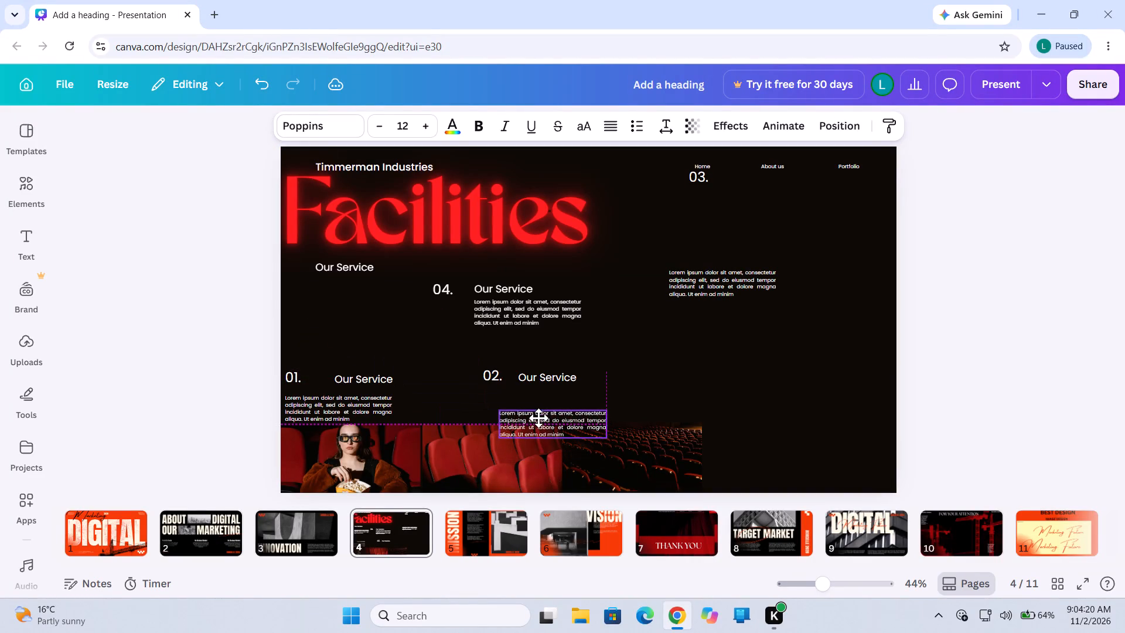
pyautogui.moveTo(538, 418); pyautogui.dragTo(536, 418)
# Place number 01 beside the "Our Service" heading directly under the "Facilities" title, with item 01's paragraph beneath that heading.
pyautogui.moveTo(287, 383); pyautogui.dragTo(278, 287)
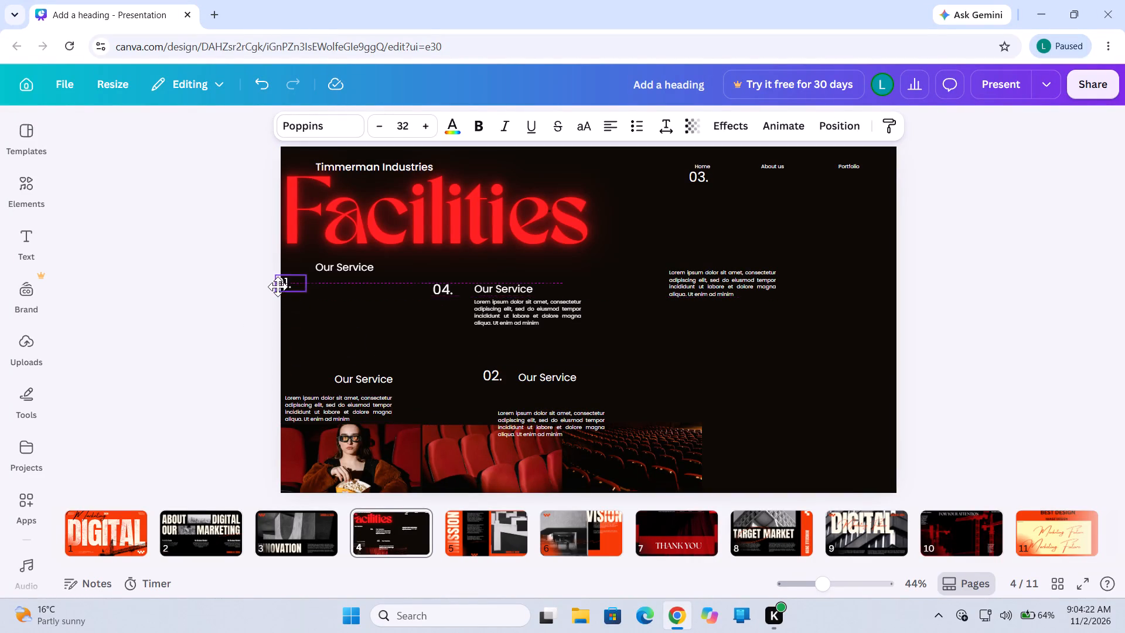
pyautogui.moveTo(278, 287); pyautogui.dragTo(281, 272)
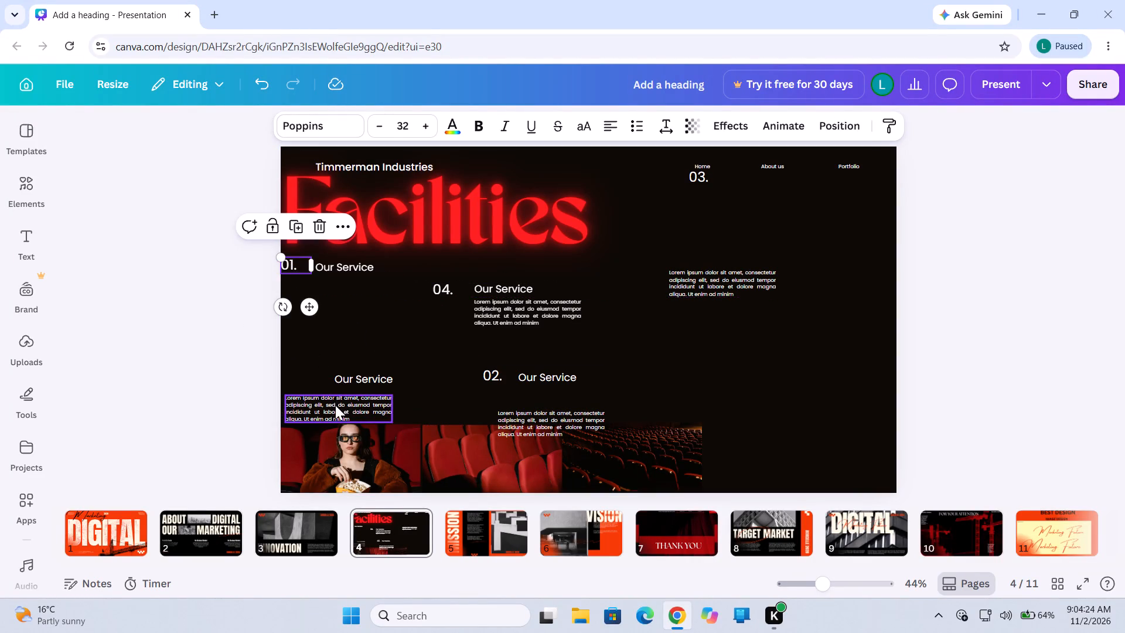
pyautogui.moveTo(336, 405); pyautogui.dragTo(333, 288)
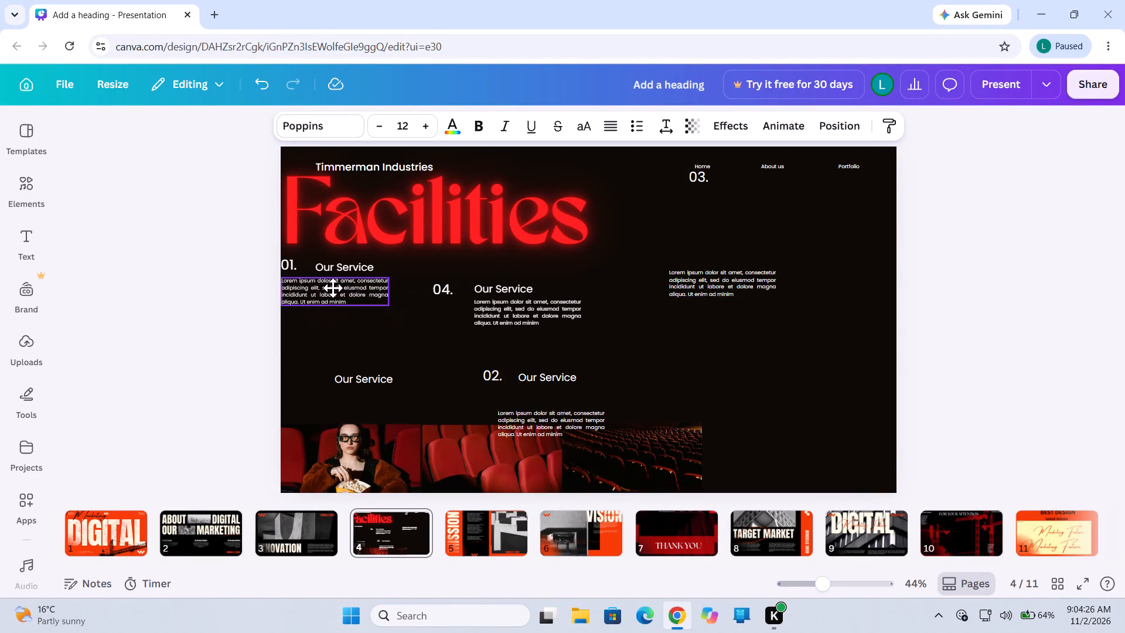
pyautogui.moveTo(333, 288); pyautogui.dragTo(341, 295)
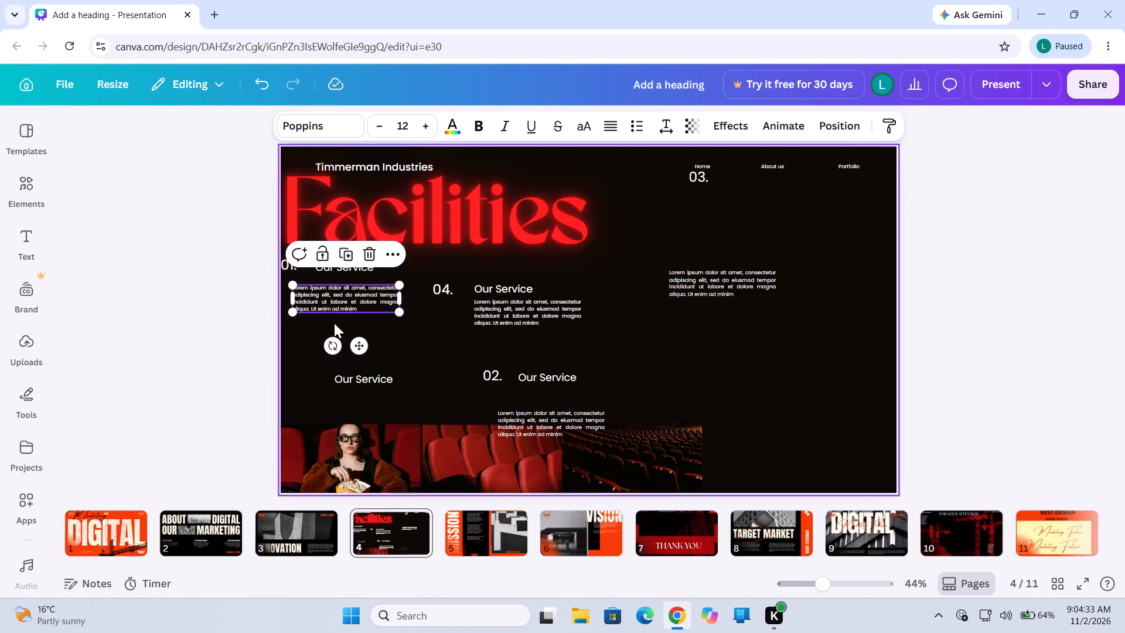
pyautogui.click(411, 328)
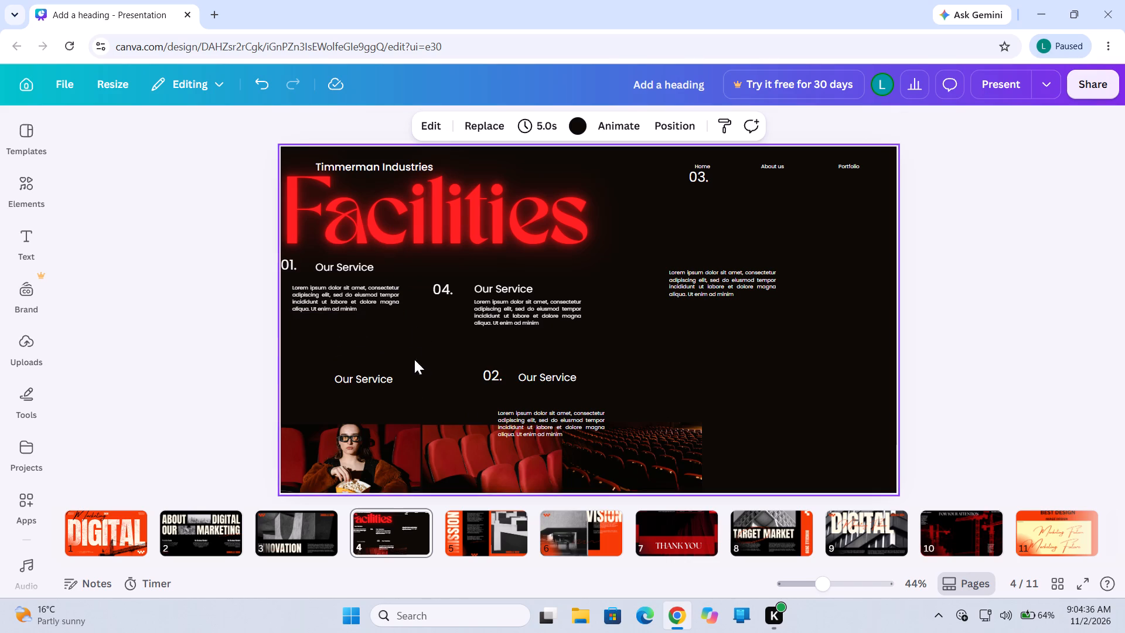
# Assemble item 02 below item 01's paragraph: number 02 beside the unnumbered "Our Service" heading, with item 02's paragraph directly beneath.
pyautogui.moveTo(367, 380); pyautogui.dragTo(354, 339)
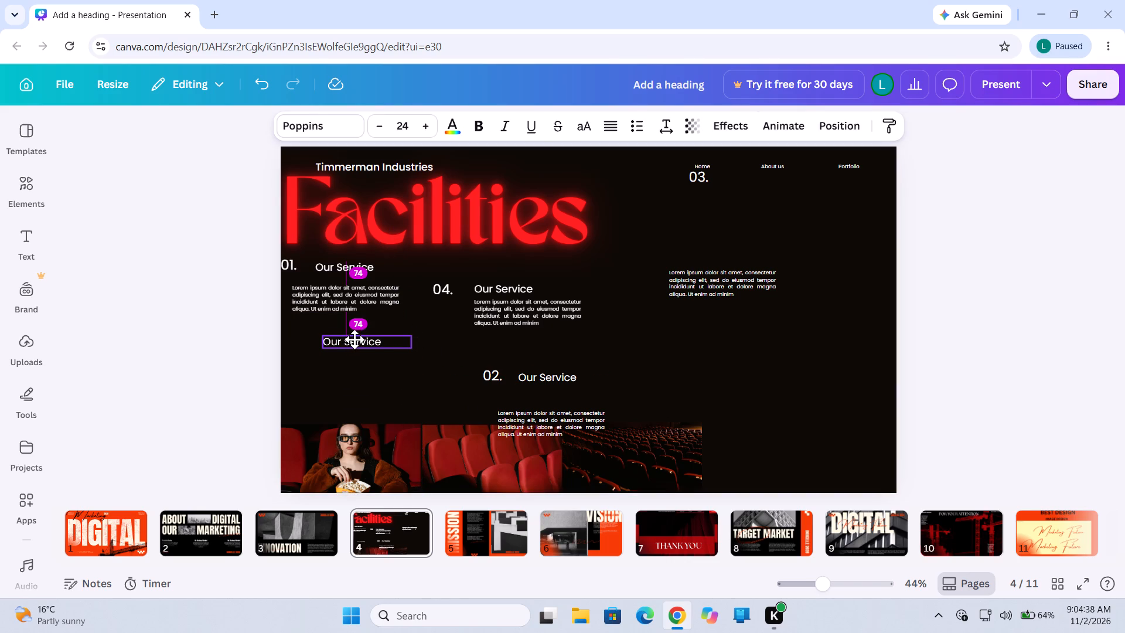
pyautogui.moveTo(354, 339); pyautogui.dragTo(349, 341)
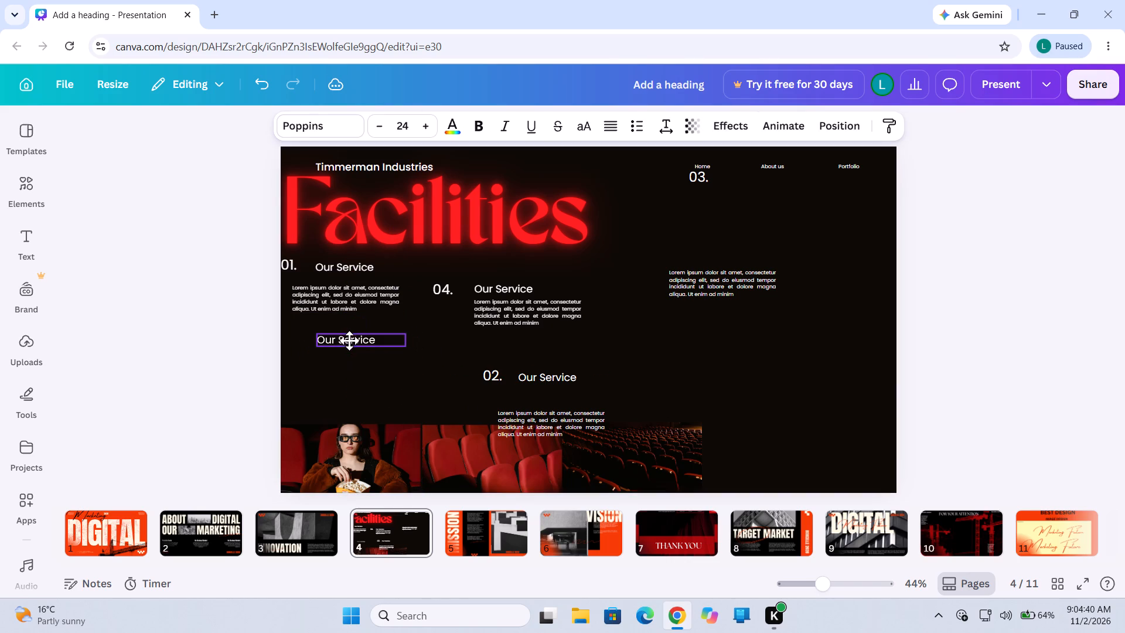
pyautogui.moveTo(349, 341); pyautogui.dragTo(351, 342)
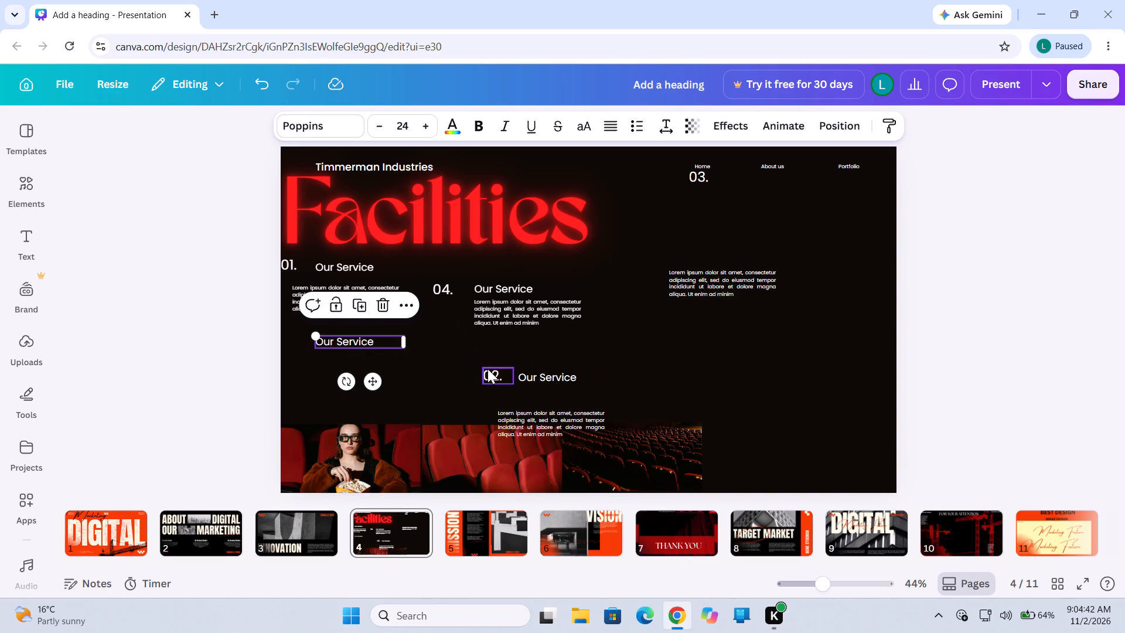
pyautogui.moveTo(493, 370); pyautogui.dragTo(300, 343)
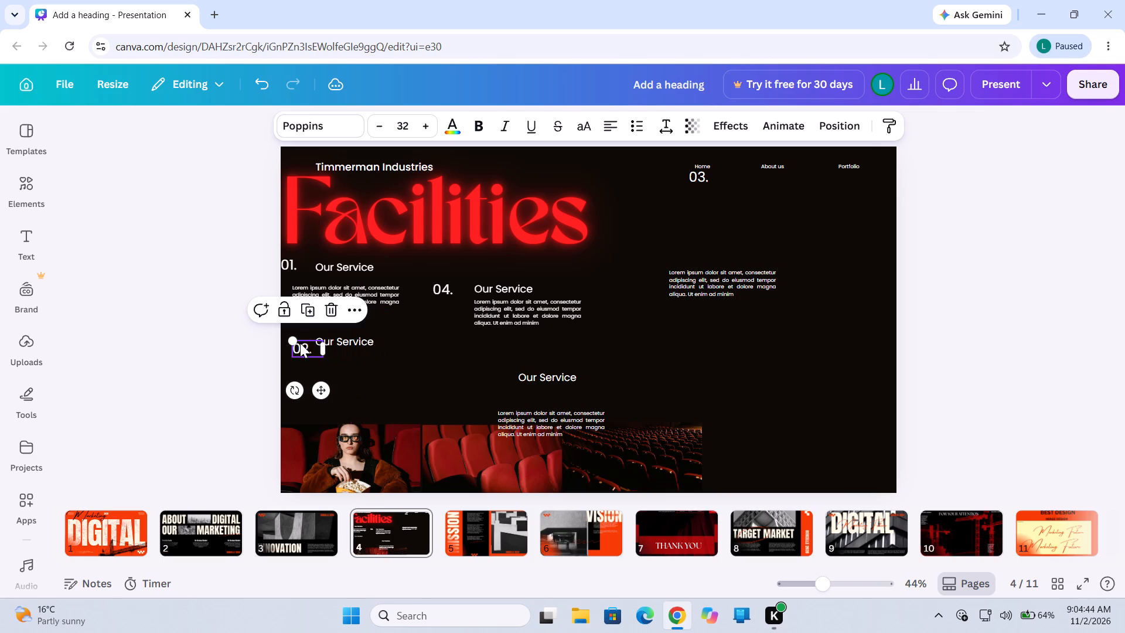
pyautogui.moveTo(536, 428); pyautogui.dragTo(355, 385)
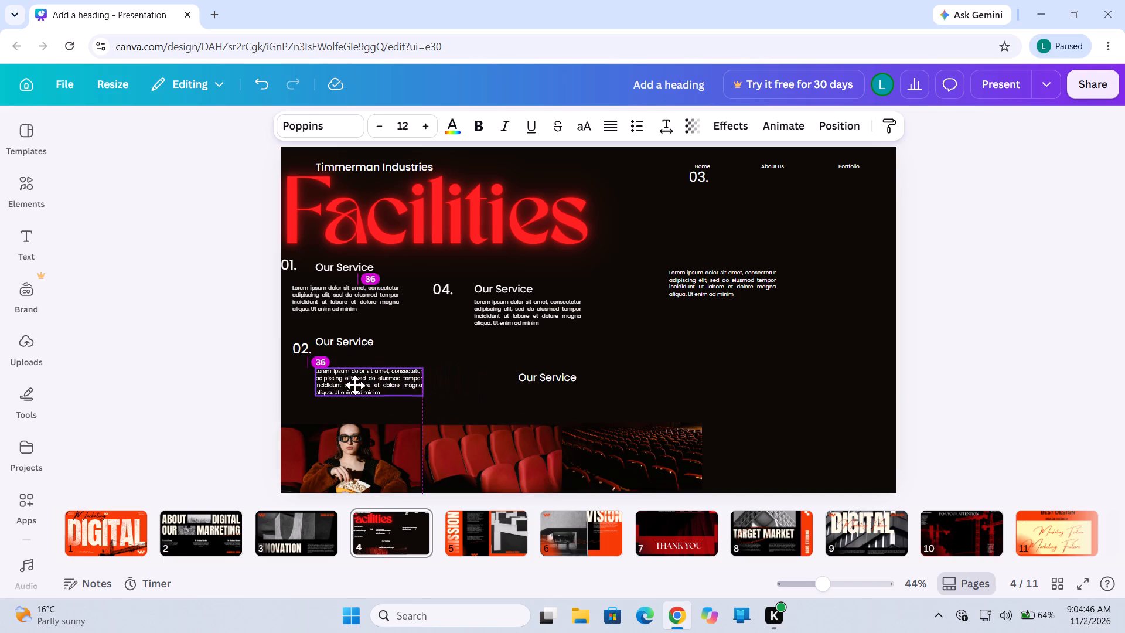
pyautogui.moveTo(355, 385); pyautogui.dragTo(329, 380)
pyautogui.moveTo(304, 352); pyautogui.dragTo(303, 348)
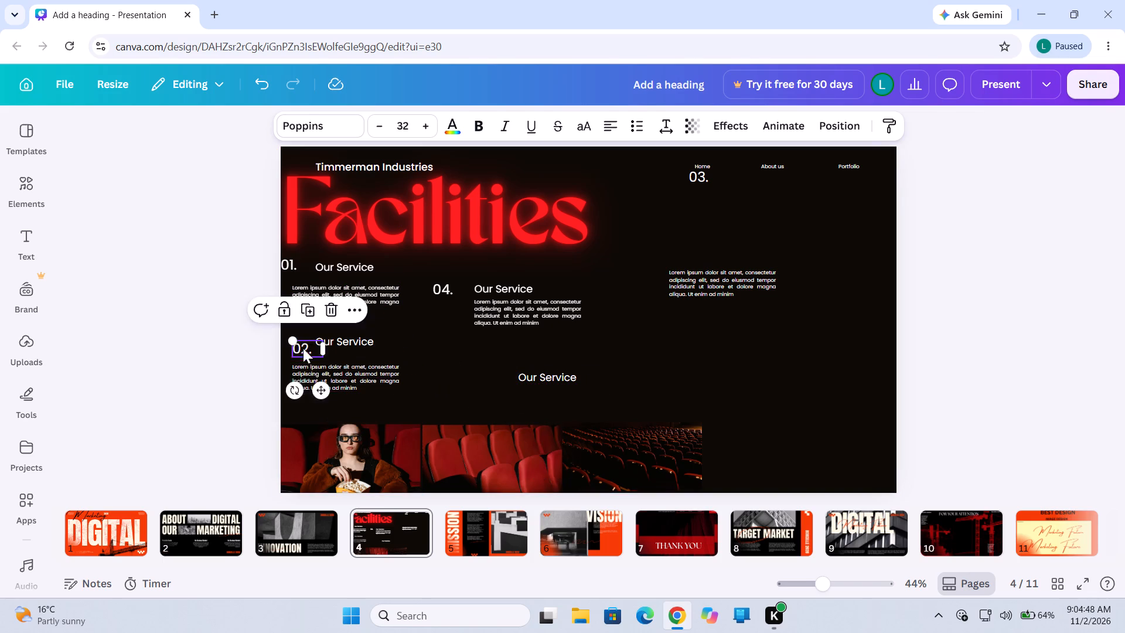
pyautogui.moveTo(303, 348); pyautogui.dragTo(301, 340)
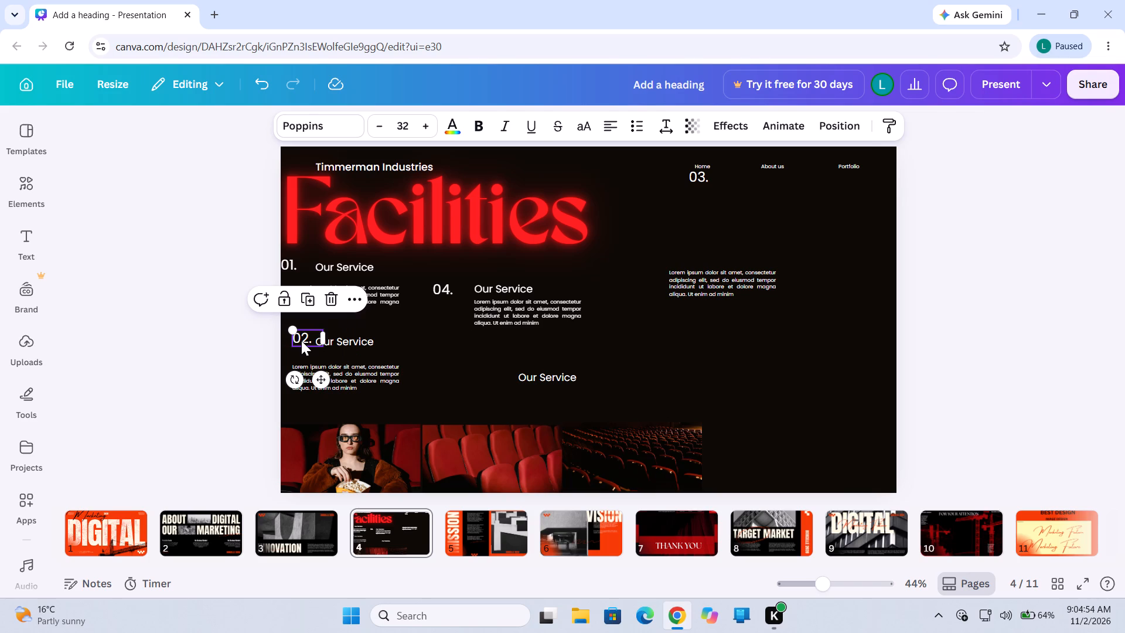
pyautogui.click(371, 382)
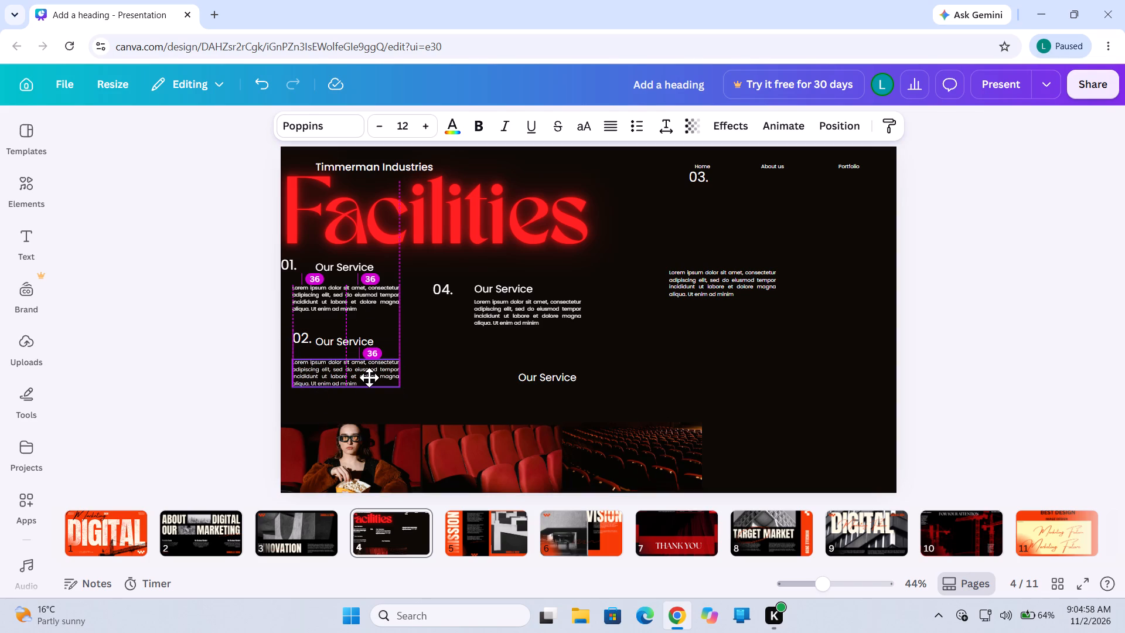
pyautogui.click(423, 339)
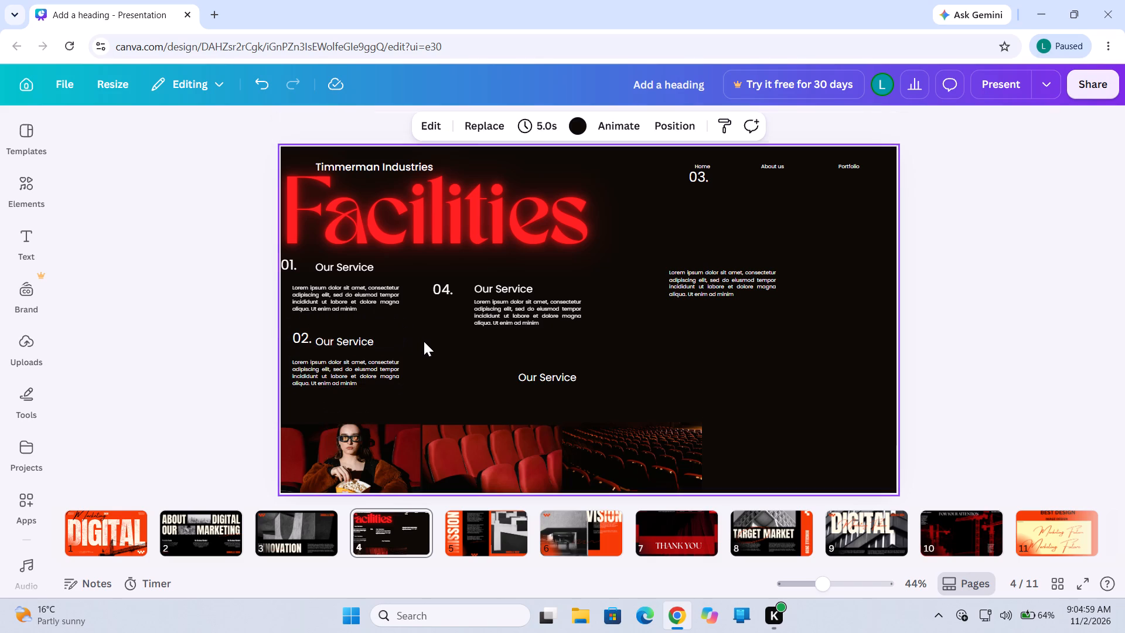
pyautogui.click(359, 343)
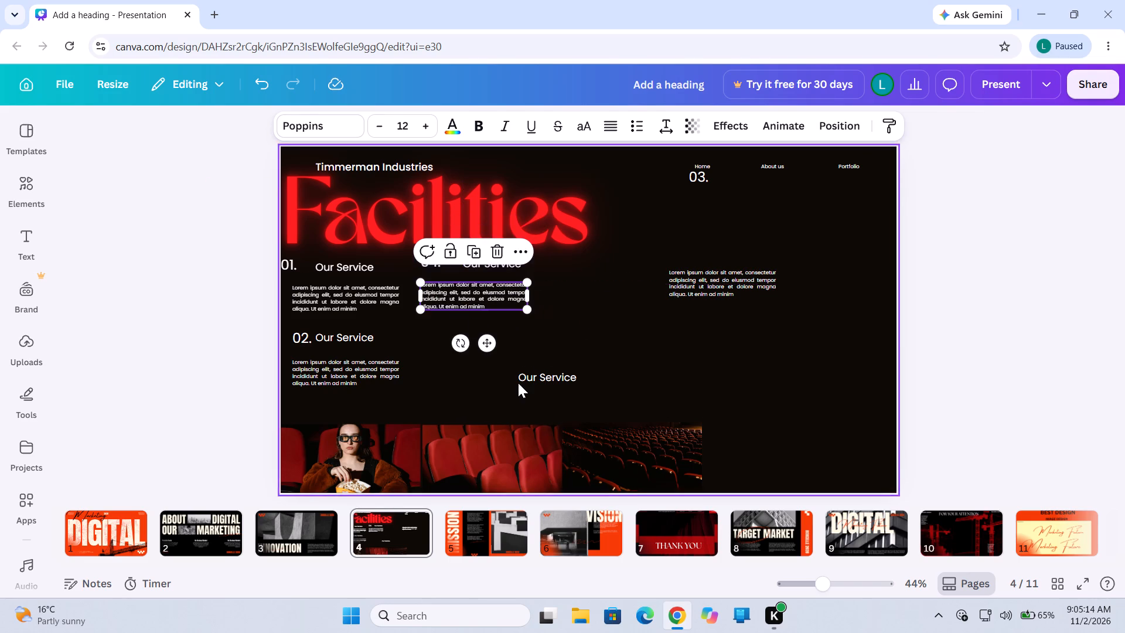
# Move the leftover "Our Service" heading into the second column level with item 02's heading, and place item 04's paragraph beneath it.
pyautogui.moveTo(529, 376); pyautogui.dragTo(455, 335)
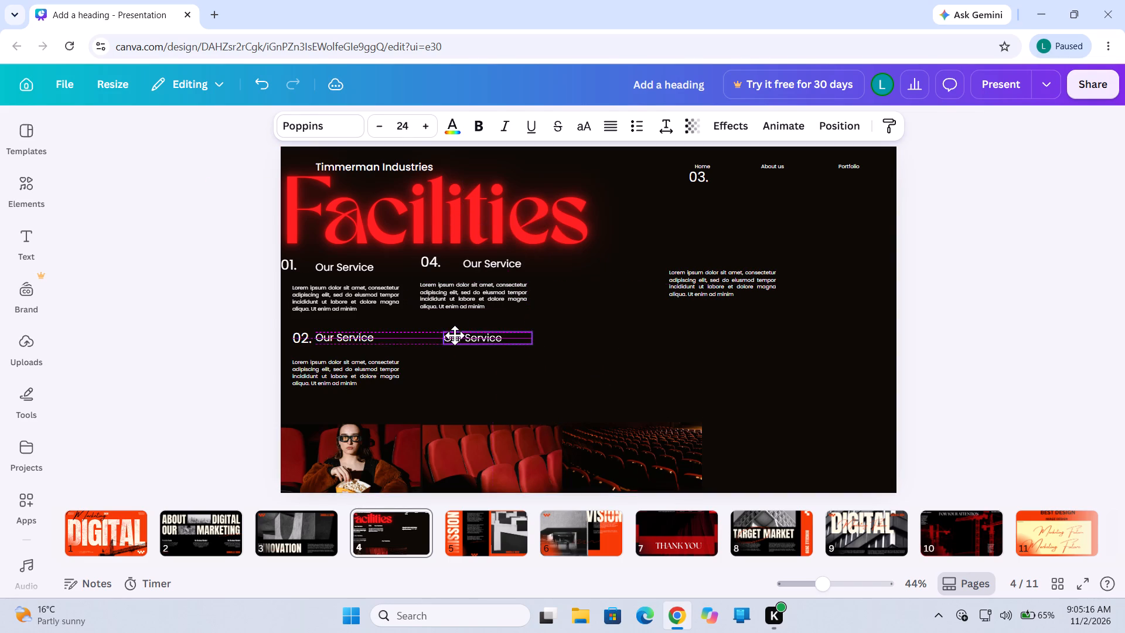
pyautogui.moveTo(455, 335); pyautogui.dragTo(455, 334)
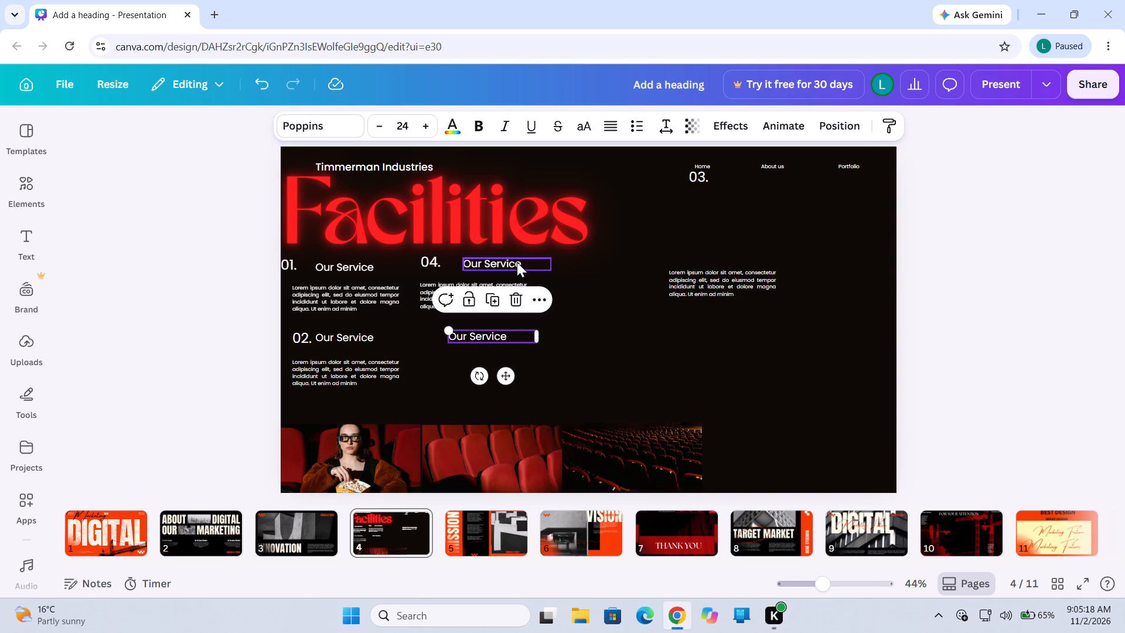
pyautogui.click(615, 280)
pyautogui.moveTo(475, 288); pyautogui.dragTo(608, 365)
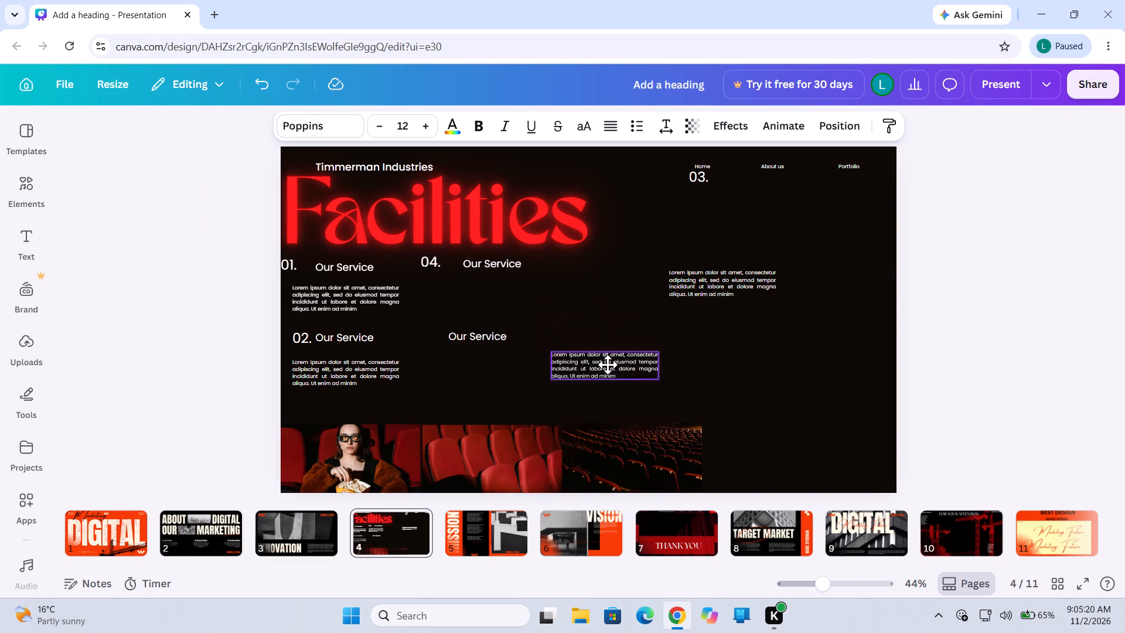
pyautogui.moveTo(608, 365); pyautogui.dragTo(523, 363)
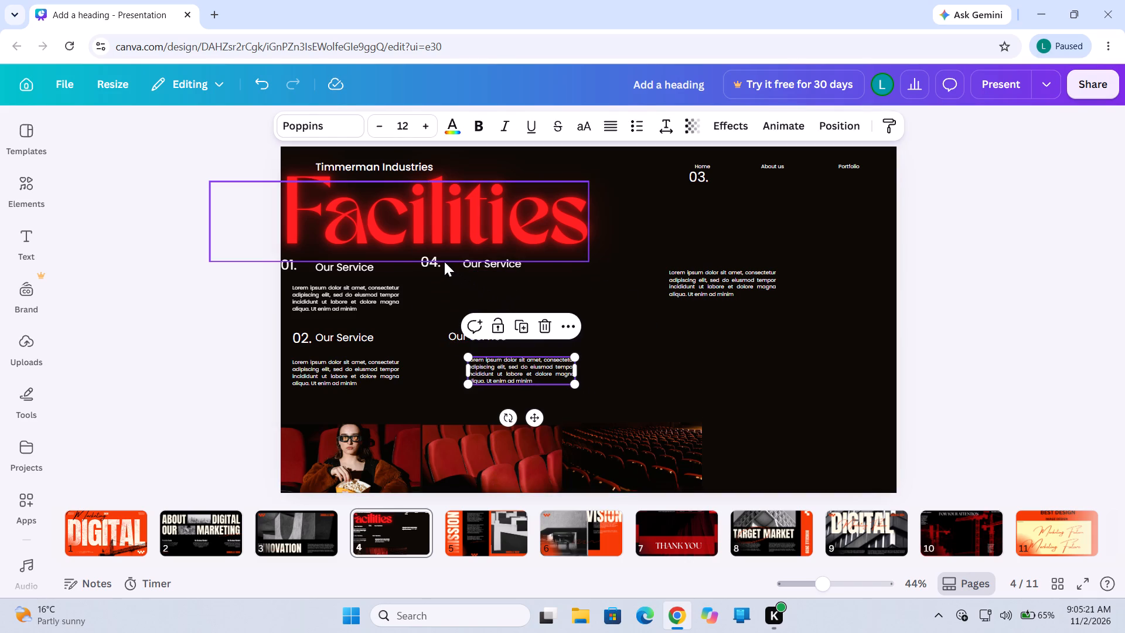
# Shift the "Facilities" title slightly right and up, so its first letter roughly lines up with the first column's paragraphs.
pyautogui.moveTo(413, 240); pyautogui.dragTo(431, 234)
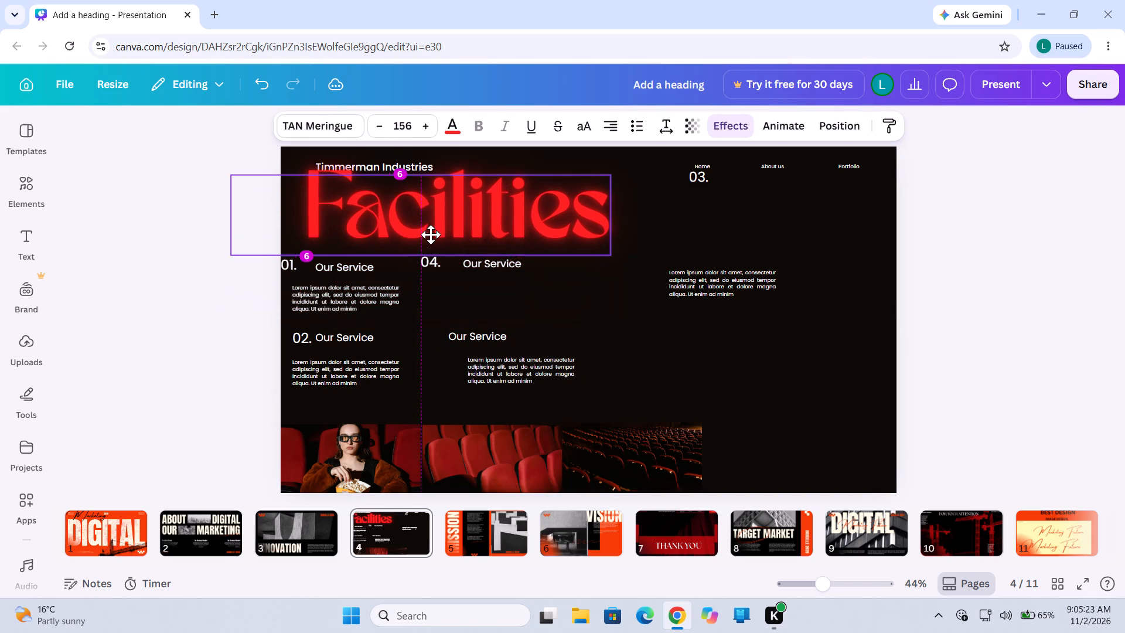
pyautogui.moveTo(431, 234); pyautogui.dragTo(424, 237)
# Place number 04 beside the second column's lower "Our Service" heading, with its paragraph beneath, aligning the block with item 02.
pyautogui.moveTo(422, 263); pyautogui.dragTo(436, 348)
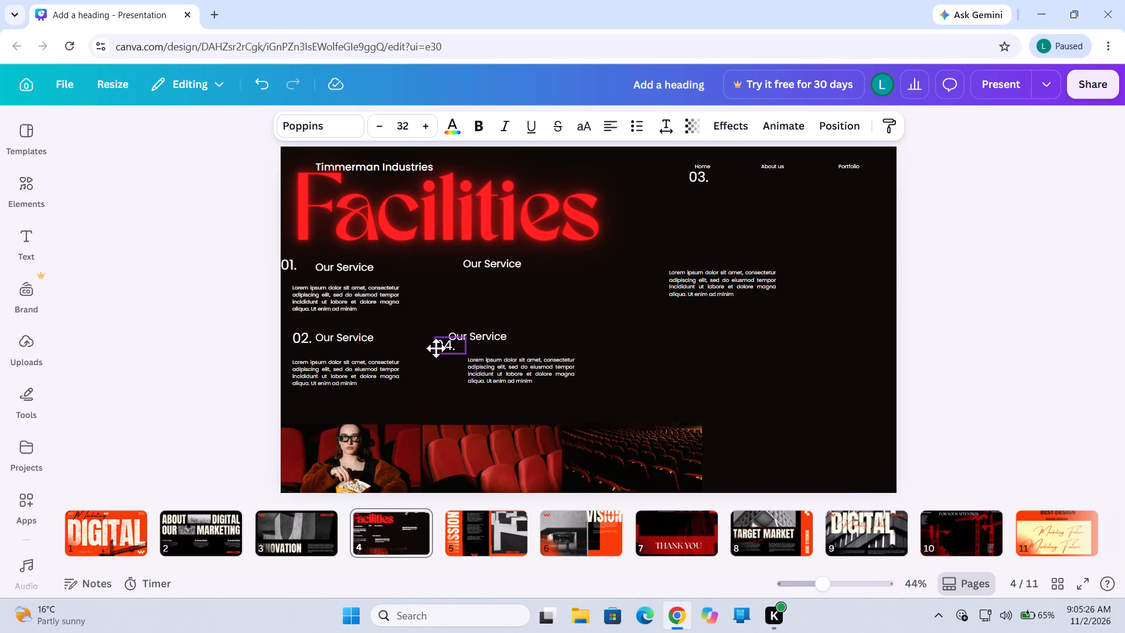
pyautogui.moveTo(436, 348); pyautogui.dragTo(433, 340)
pyautogui.click(474, 333)
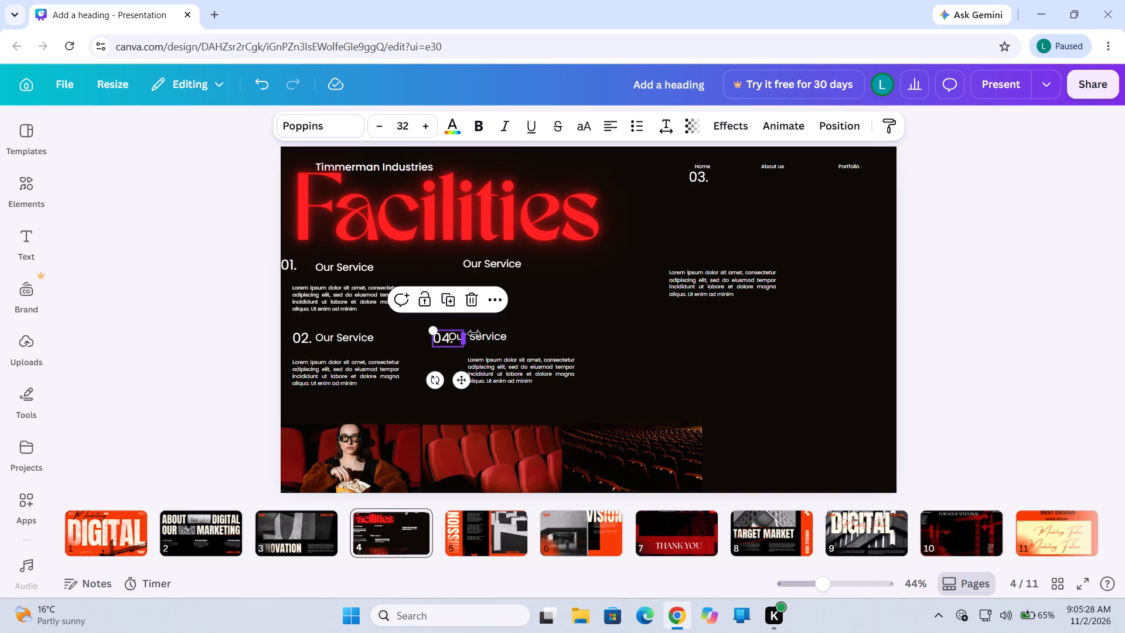
pyautogui.click(478, 336)
pyautogui.moveTo(479, 336); pyautogui.dragTo(498, 339)
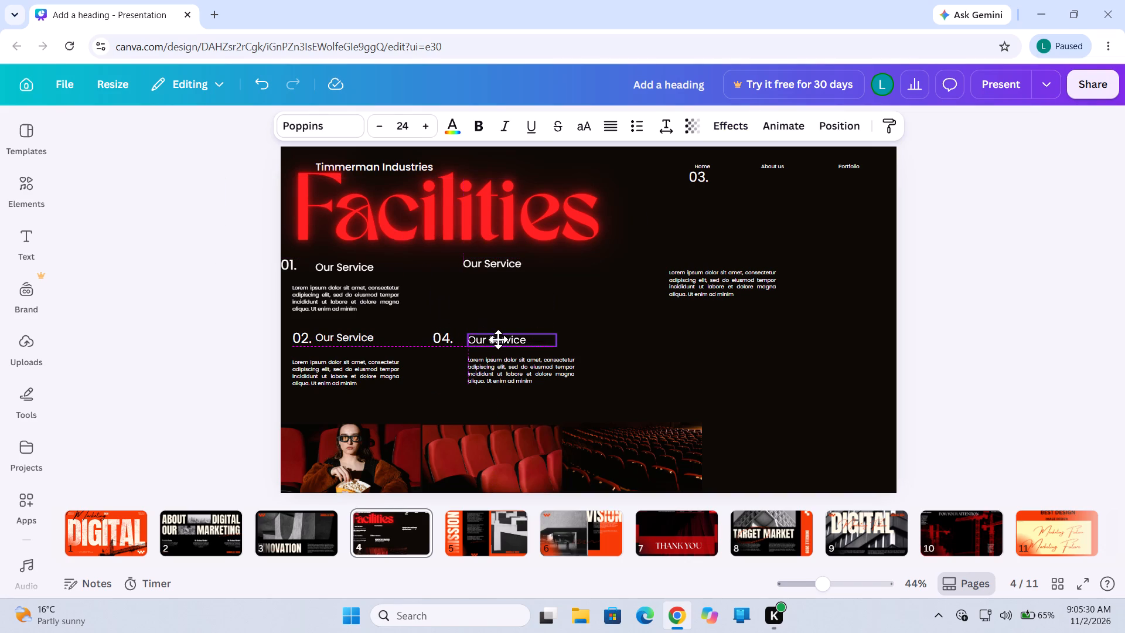
pyautogui.moveTo(498, 339); pyautogui.dragTo(516, 339)
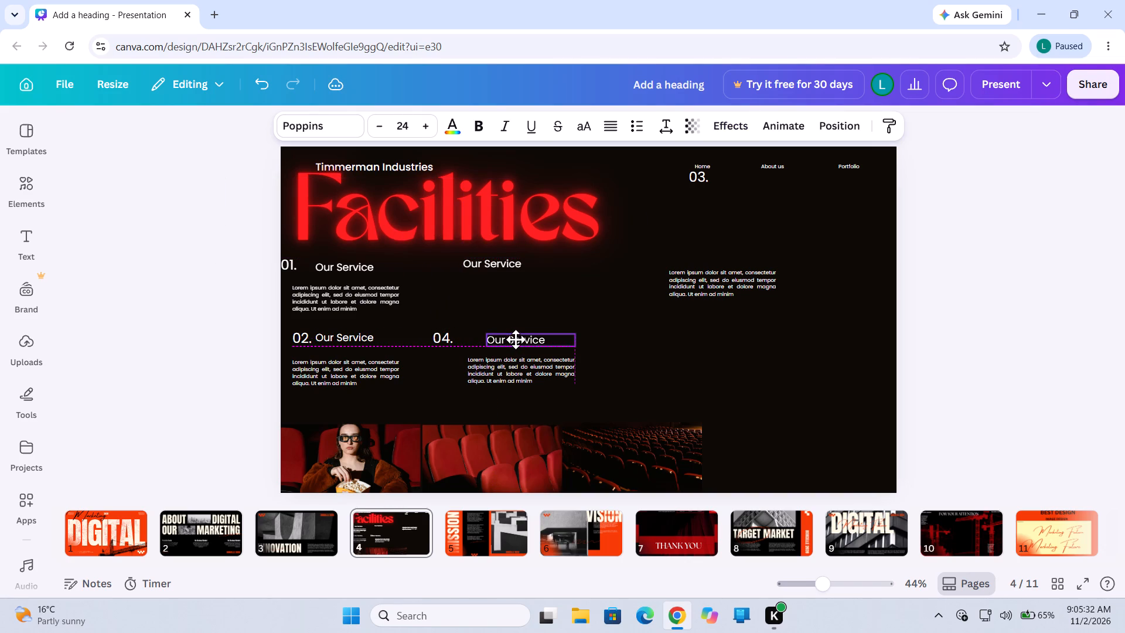
pyautogui.moveTo(516, 339); pyautogui.dragTo(527, 336)
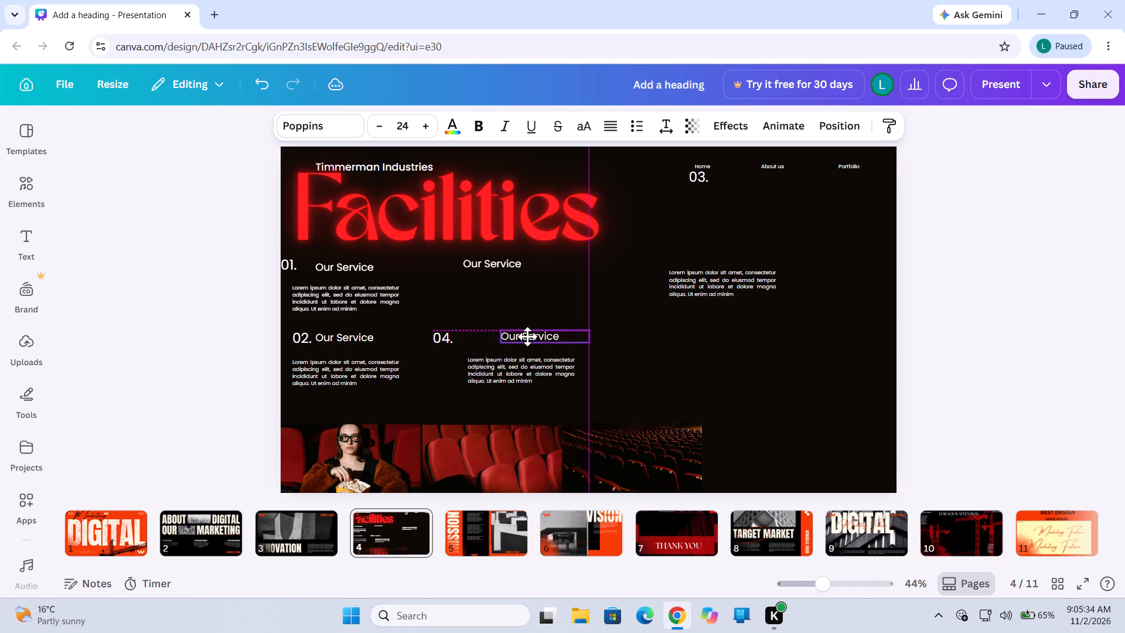
pyautogui.moveTo(527, 336); pyautogui.dragTo(530, 339)
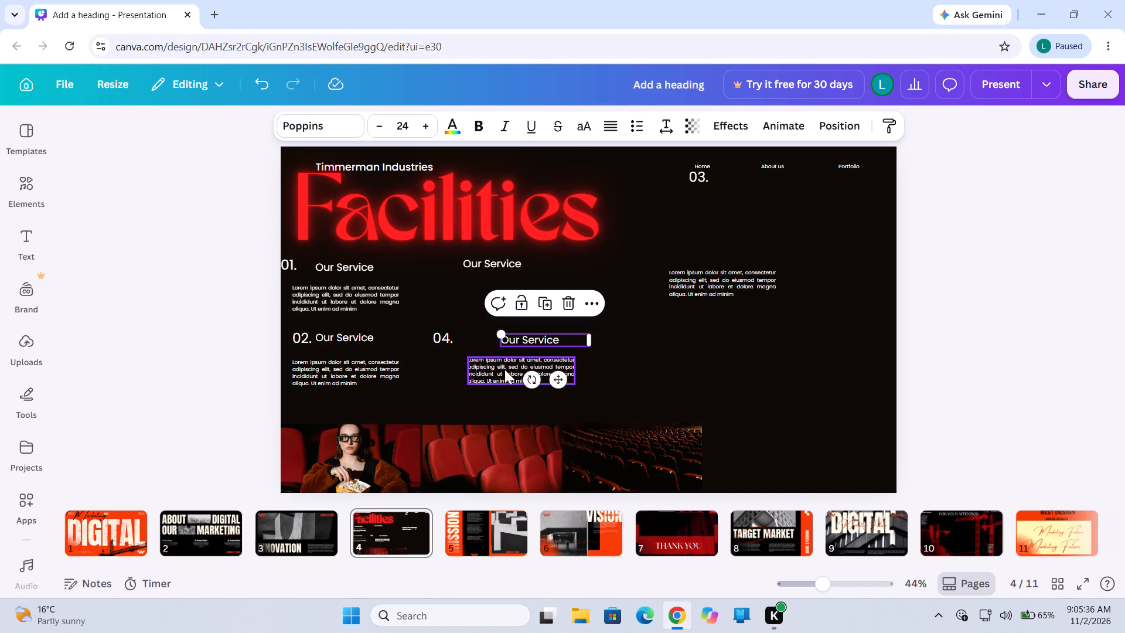
pyautogui.moveTo(494, 371); pyautogui.dragTo(462, 376)
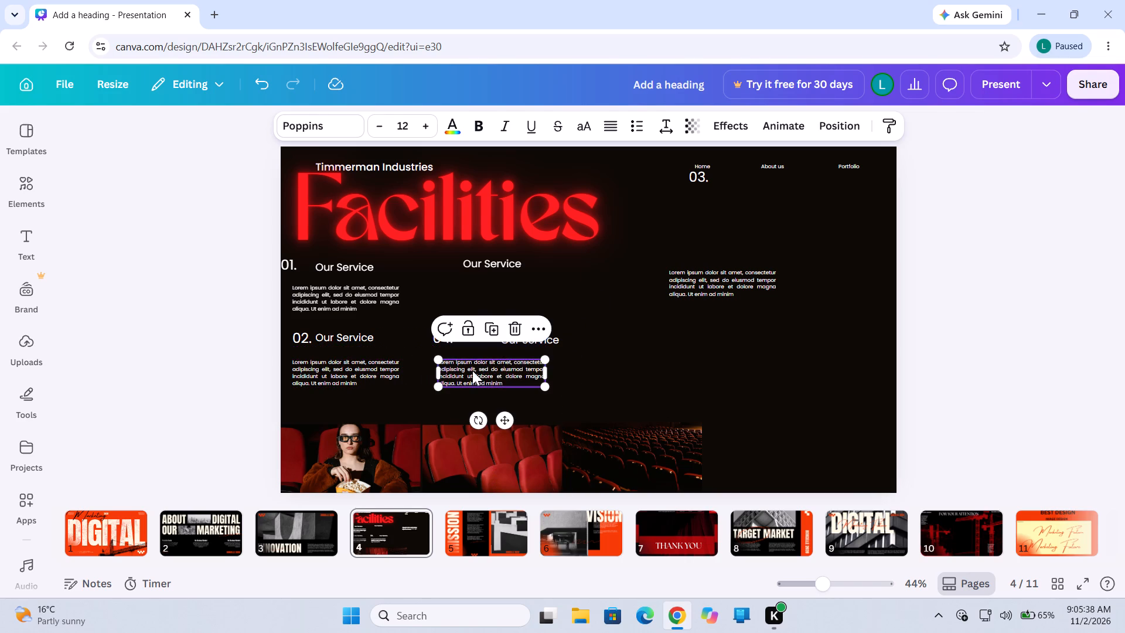
pyautogui.click(581, 333)
pyautogui.moveTo(547, 339); pyautogui.dragTo(502, 343)
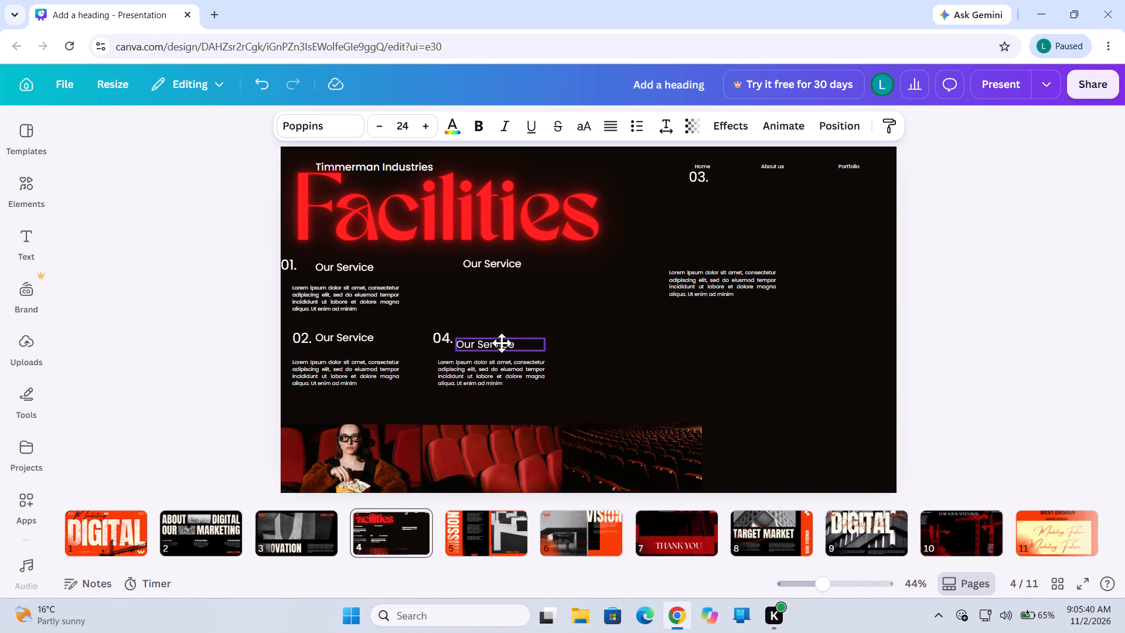
pyautogui.moveTo(502, 343); pyautogui.dragTo(520, 338)
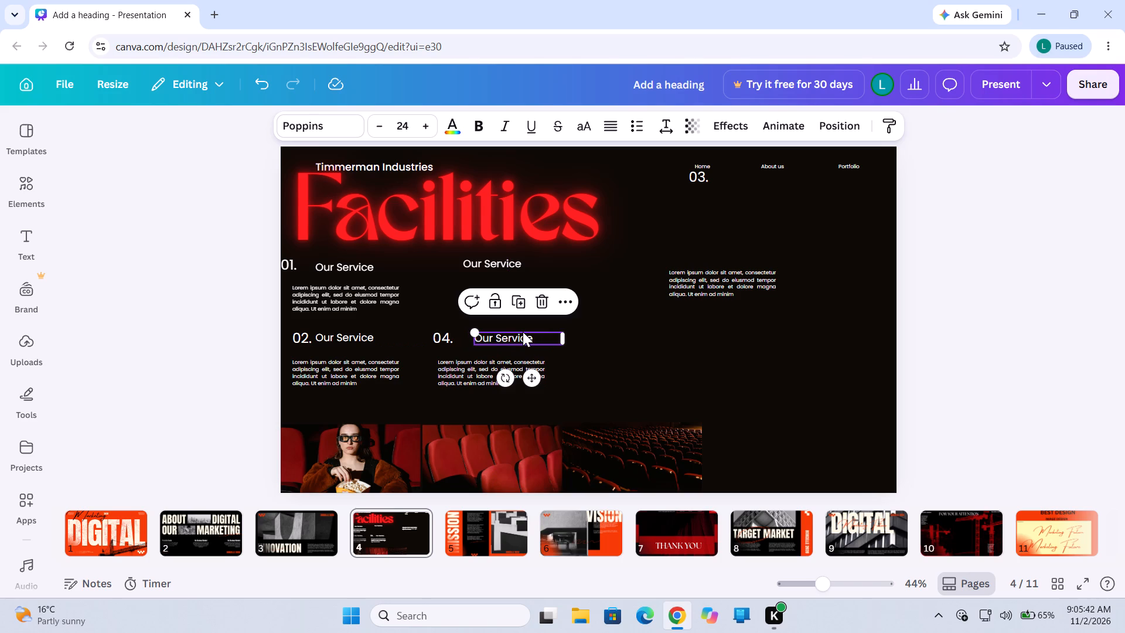
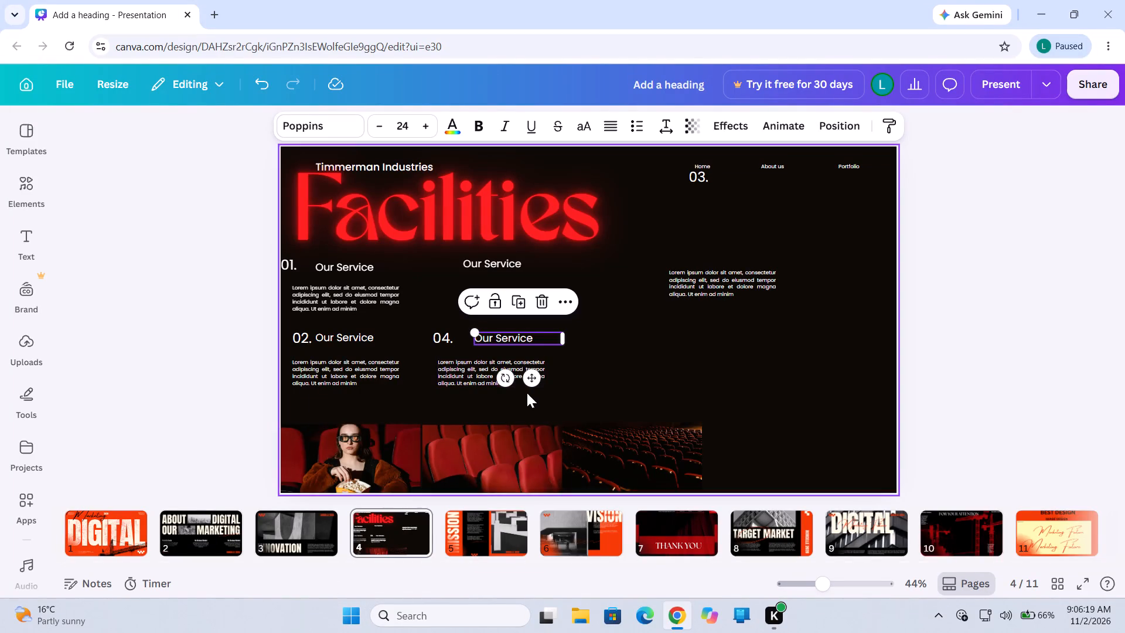
# Shift item 04's "Our Service" heading and paragraph slightly left, lining up the paragraph's left edge with number 04.
pyautogui.moveTo(493, 336); pyautogui.dragTo(483, 337)
pyautogui.moveTo(471, 355); pyautogui.dragTo(466, 355)
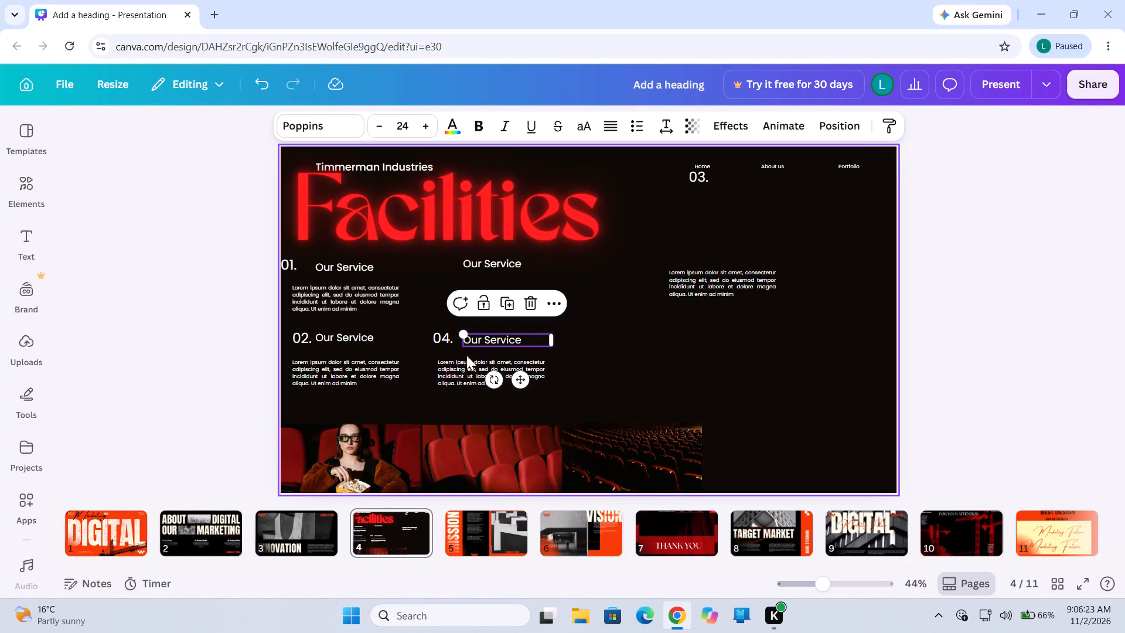
pyautogui.moveTo(466, 355); pyautogui.dragTo(459, 358)
pyautogui.moveTo(457, 375); pyautogui.dragTo(448, 377)
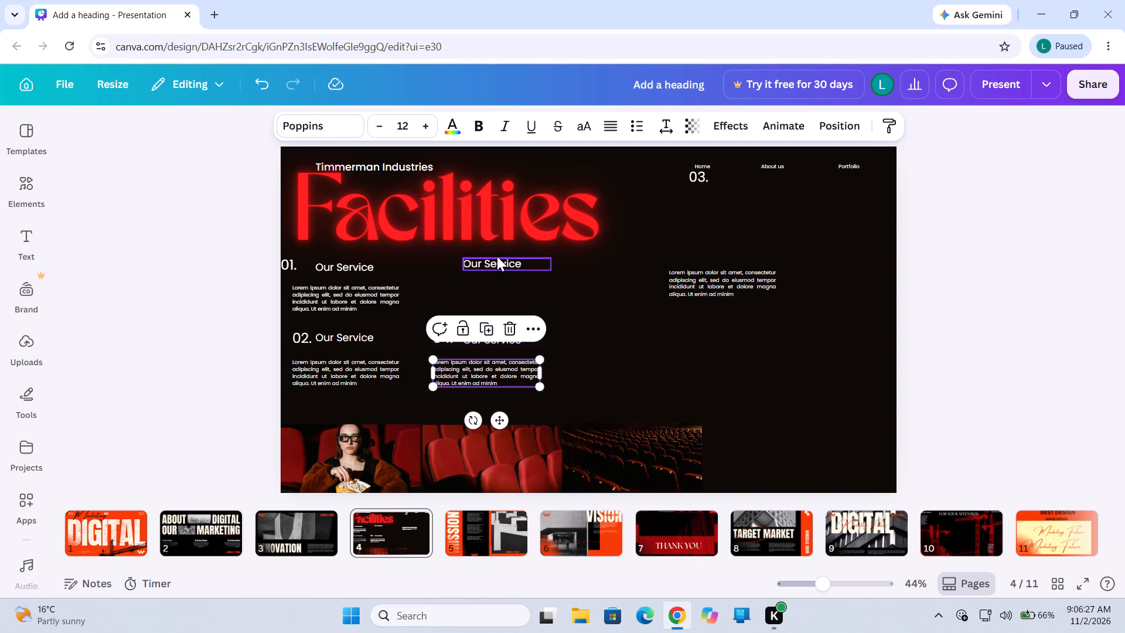
# Assemble item 03 above item 04, with the leftover paragraph under the upper "Our Service" heading and number 03 beside that heading.
pyautogui.moveTo(496, 256); pyautogui.dragTo(463, 254)
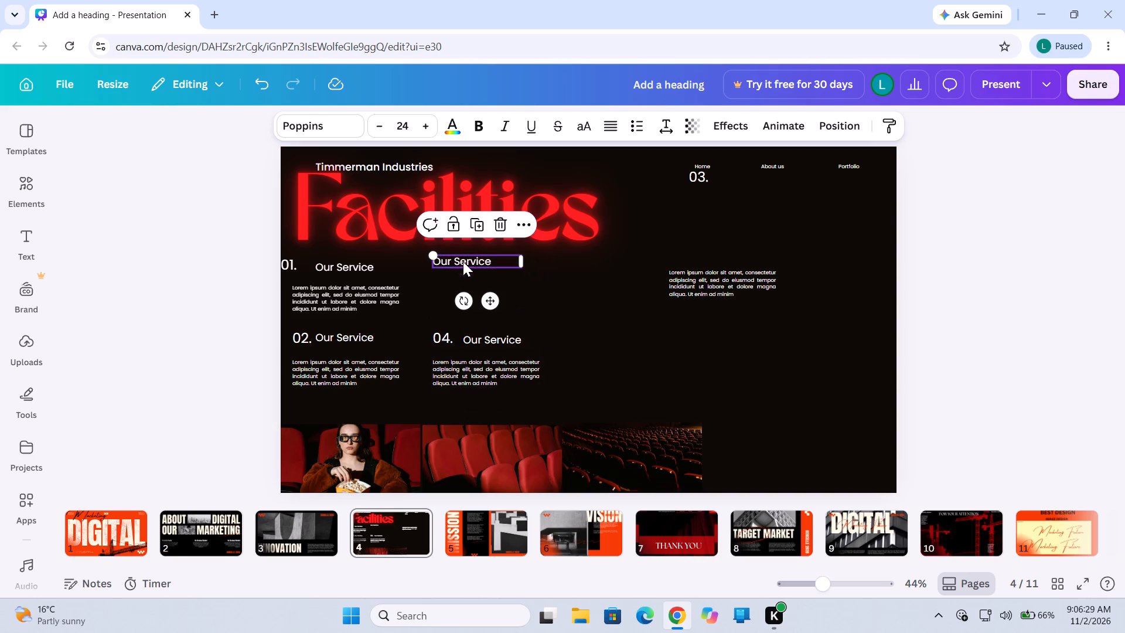
pyautogui.moveTo(696, 284); pyautogui.dragTo(448, 287)
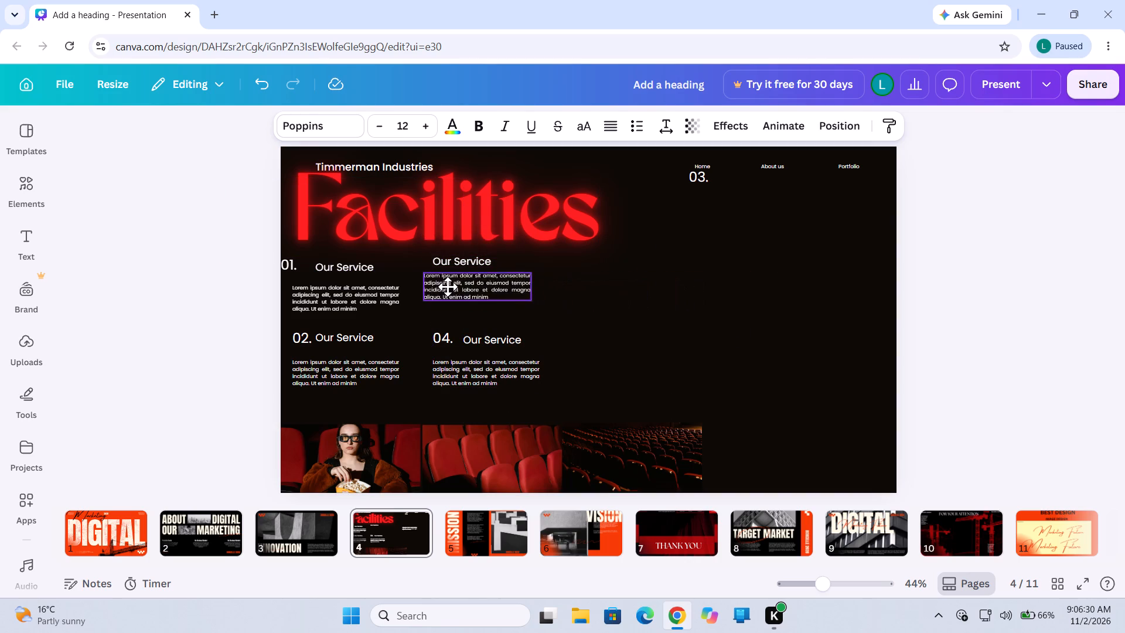
pyautogui.moveTo(448, 287); pyautogui.dragTo(465, 288)
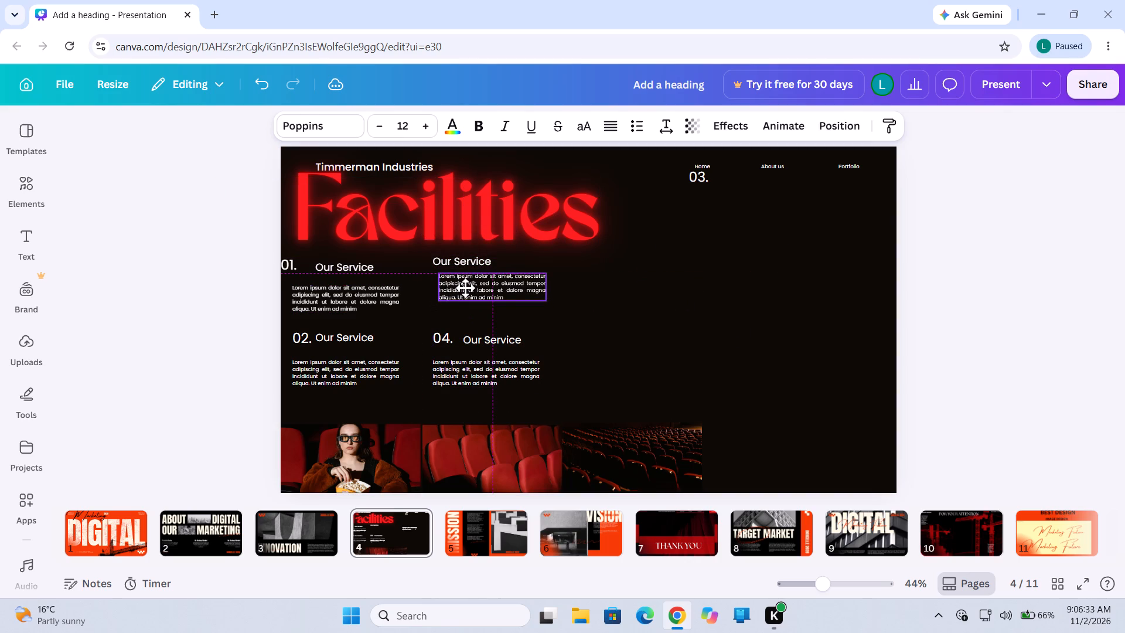
pyautogui.moveTo(465, 288); pyautogui.dragTo(459, 290)
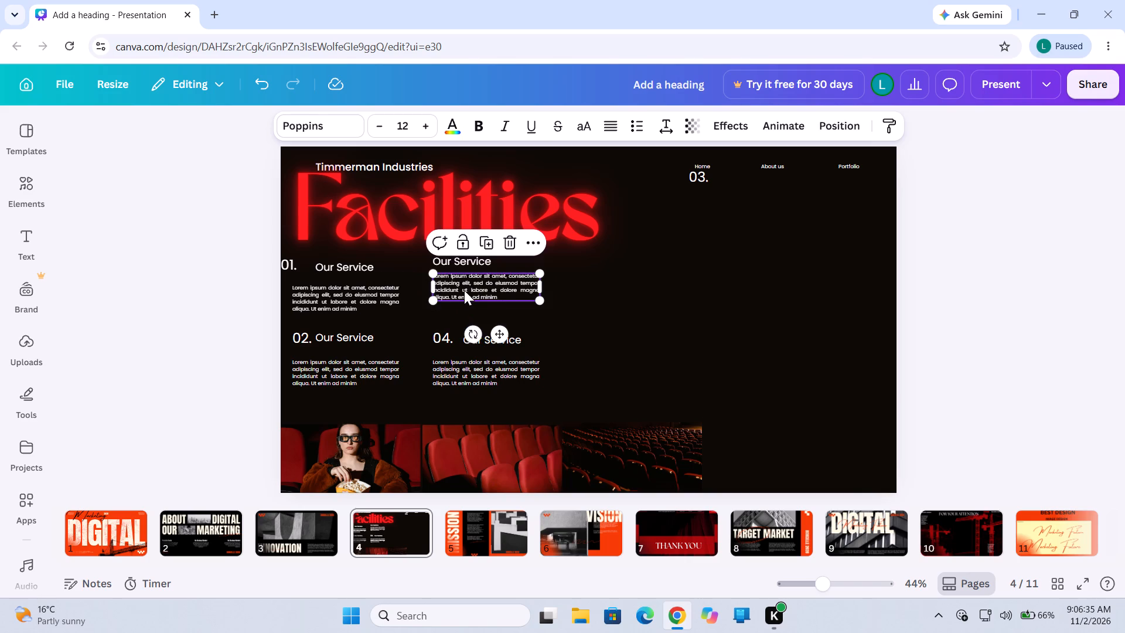
pyautogui.click(645, 270)
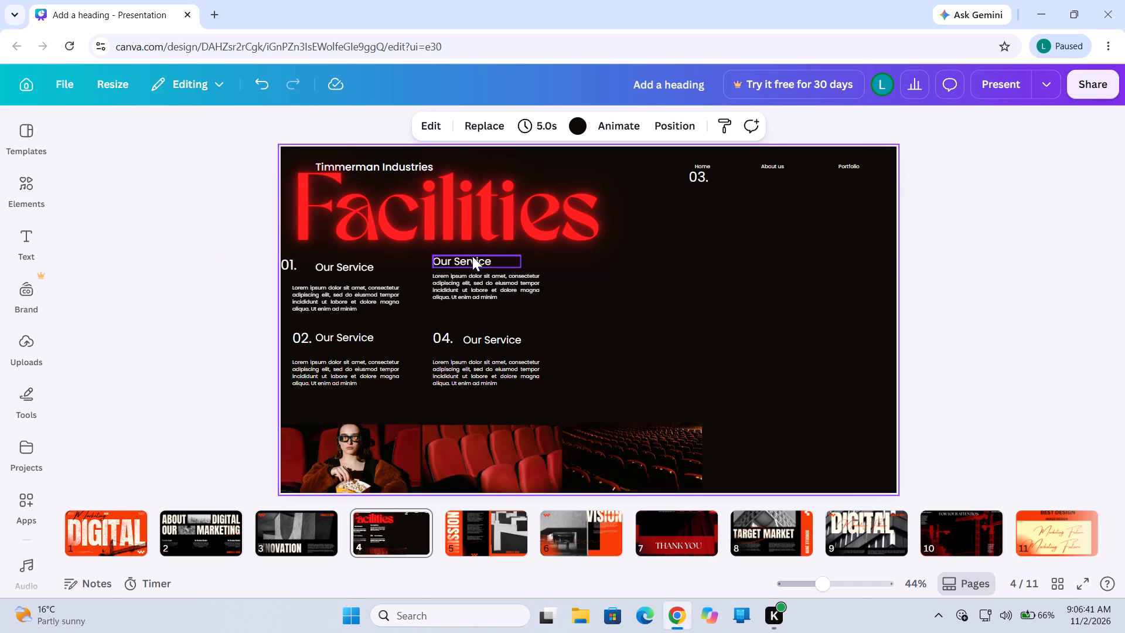
pyautogui.moveTo(472, 256); pyautogui.dragTo(504, 253)
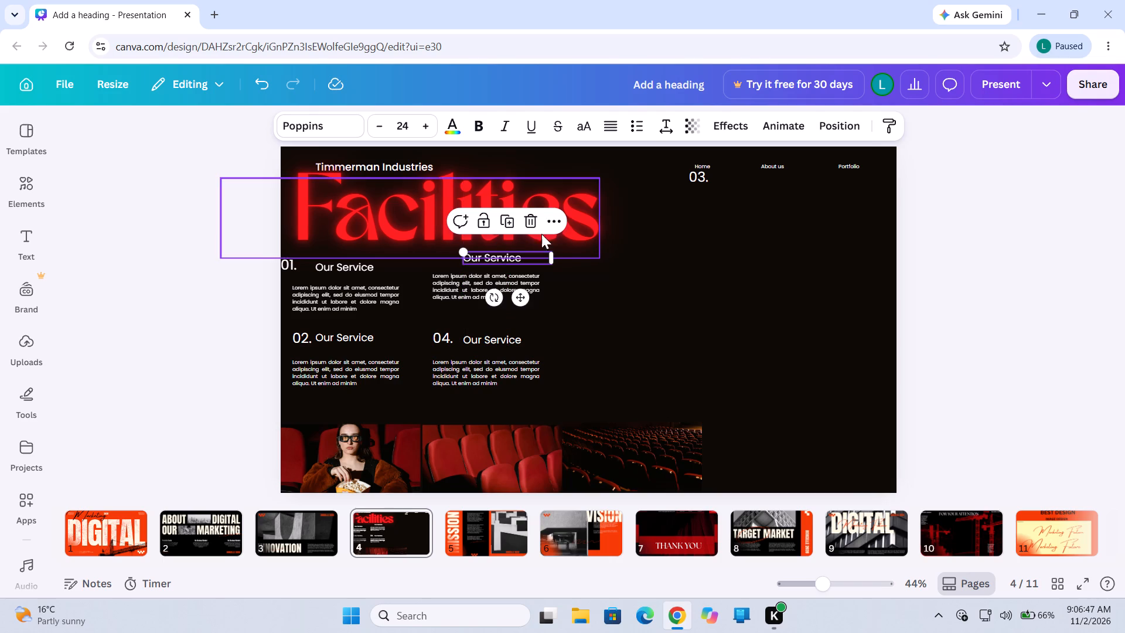
pyautogui.moveTo(701, 178); pyautogui.dragTo(463, 234)
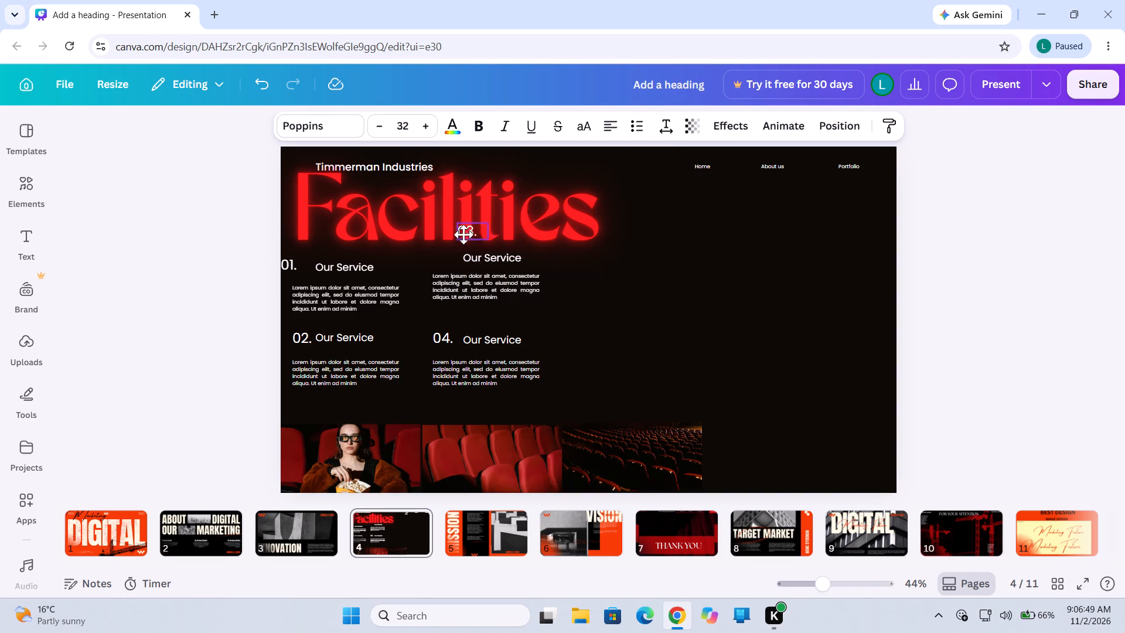
pyautogui.moveTo(463, 234); pyautogui.dragTo(435, 254)
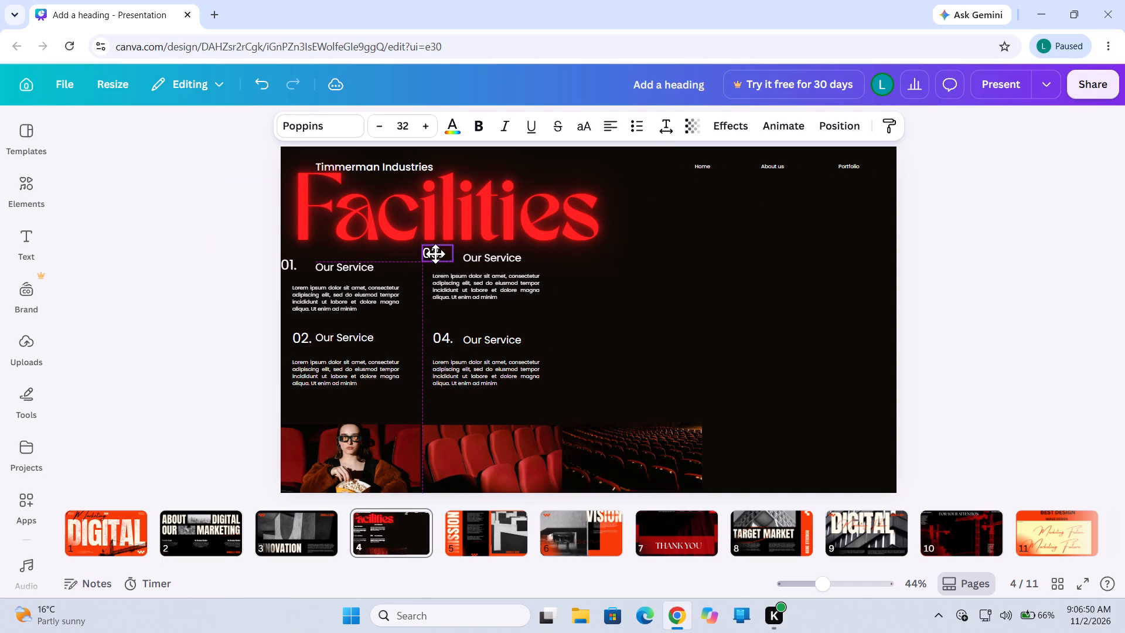
pyautogui.moveTo(435, 254); pyautogui.dragTo(439, 255)
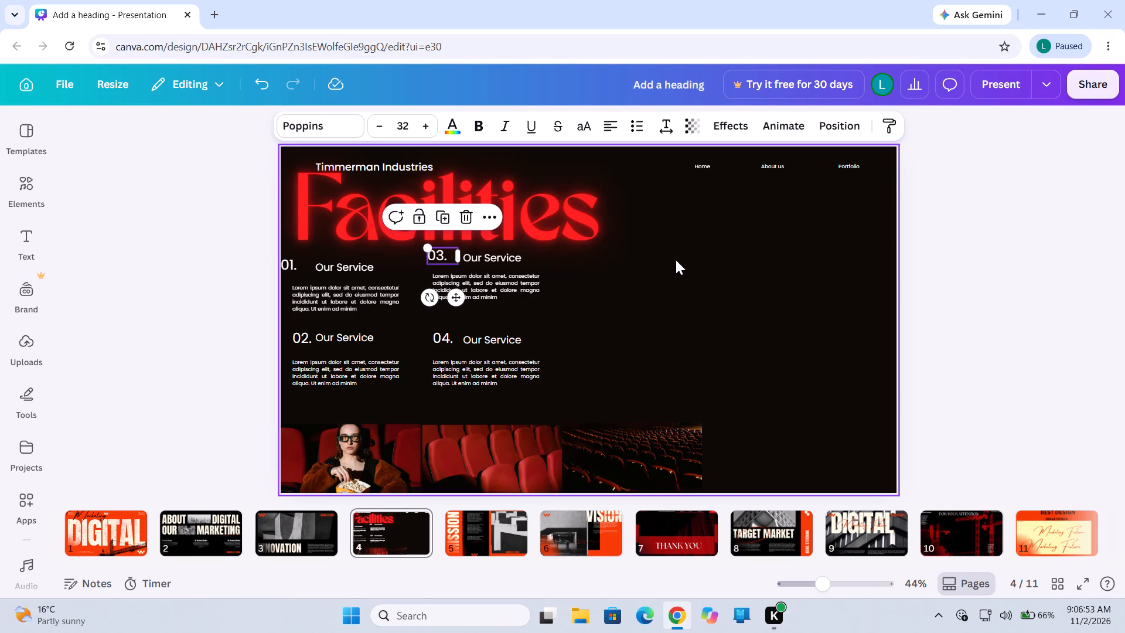
pyautogui.click(681, 263)
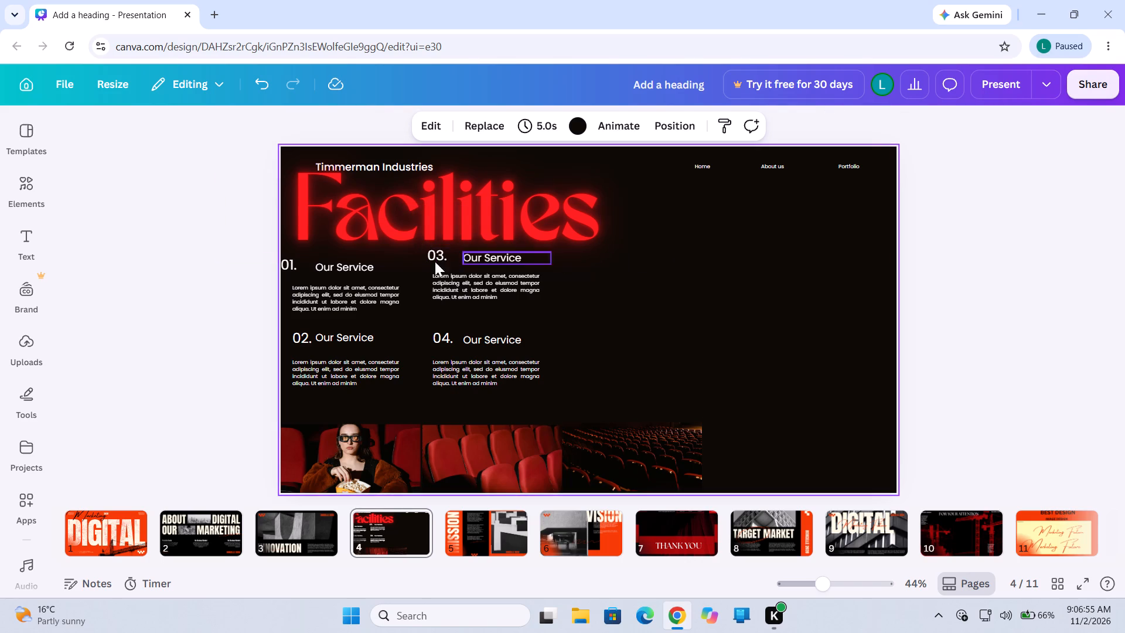
# Raise number 01 and its "Our Service" heading to just below the "Facilities" title, roughly level with item 03's heading.
pyautogui.moveTo(284, 264); pyautogui.dragTo(288, 256)
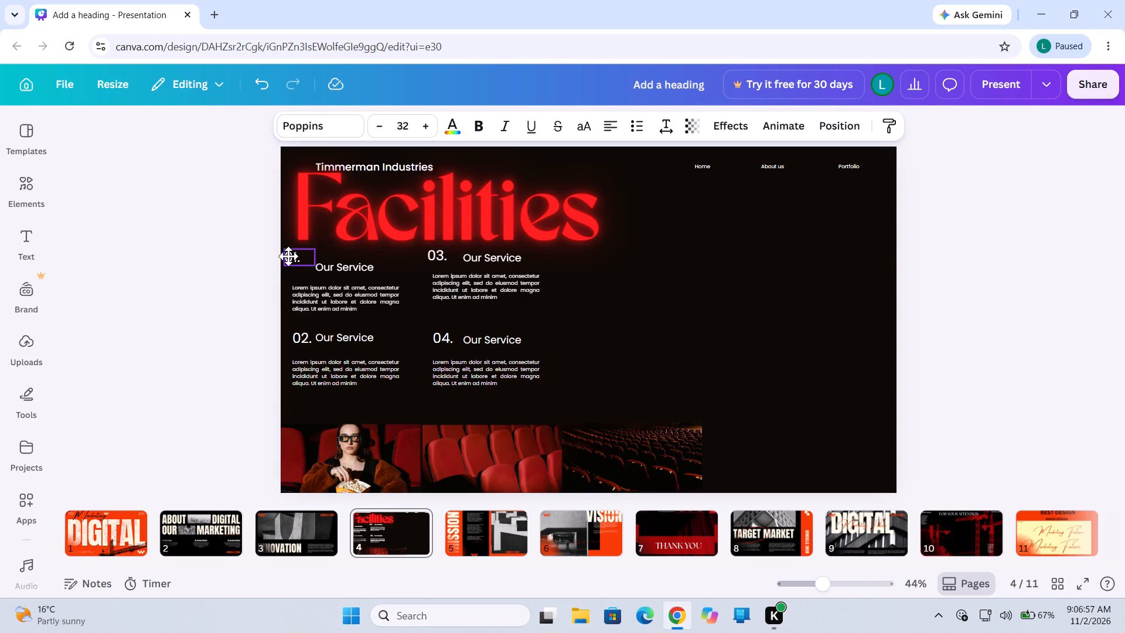
pyautogui.moveTo(288, 256); pyautogui.dragTo(291, 253)
pyautogui.moveTo(334, 272); pyautogui.dragTo(328, 263)
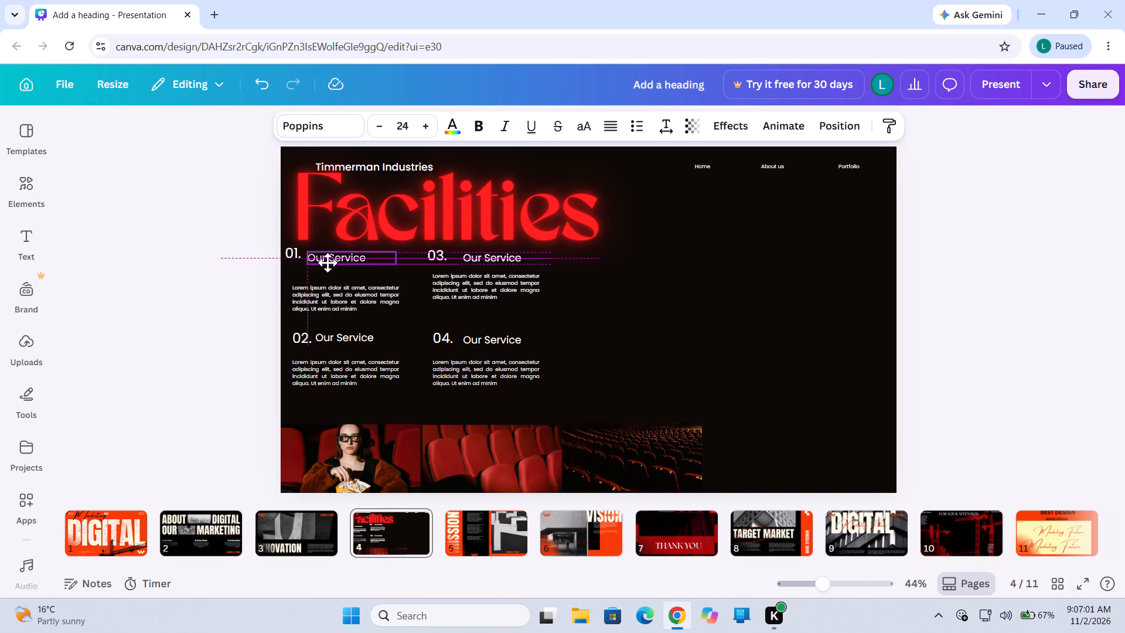
pyautogui.moveTo(328, 263); pyautogui.dragTo(329, 258)
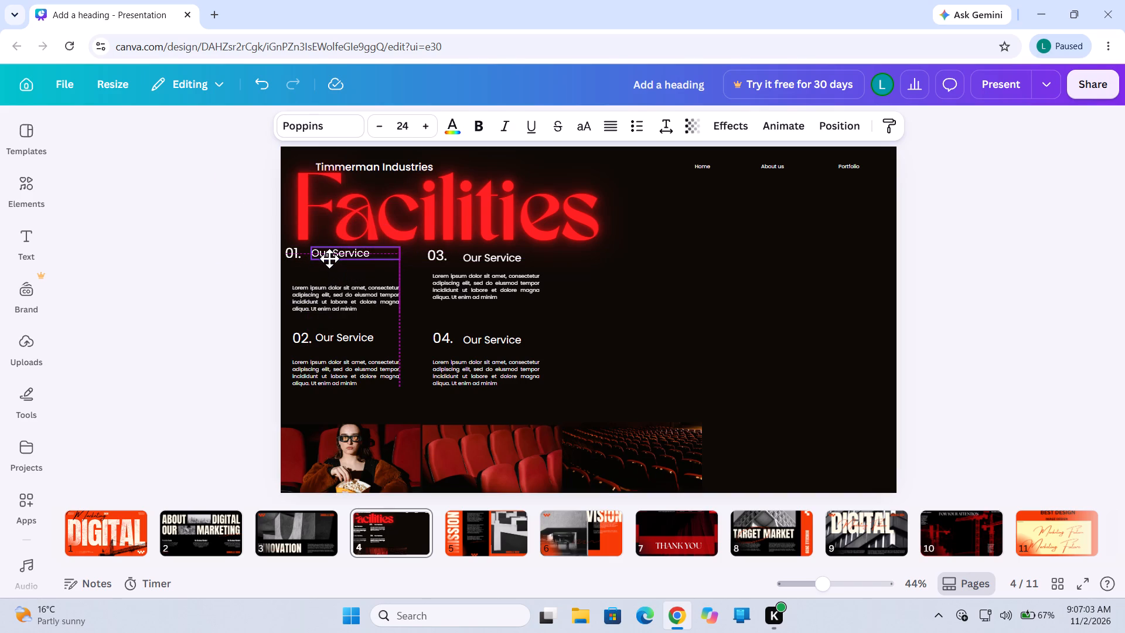
pyautogui.moveTo(329, 258); pyautogui.dragTo(333, 260)
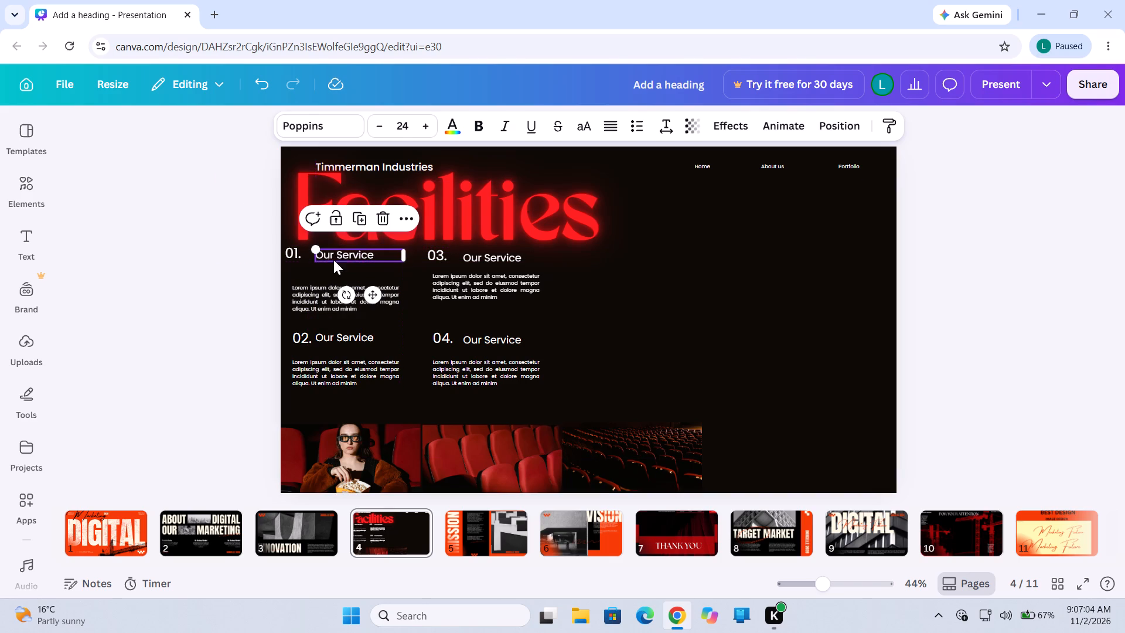
pyautogui.click(620, 263)
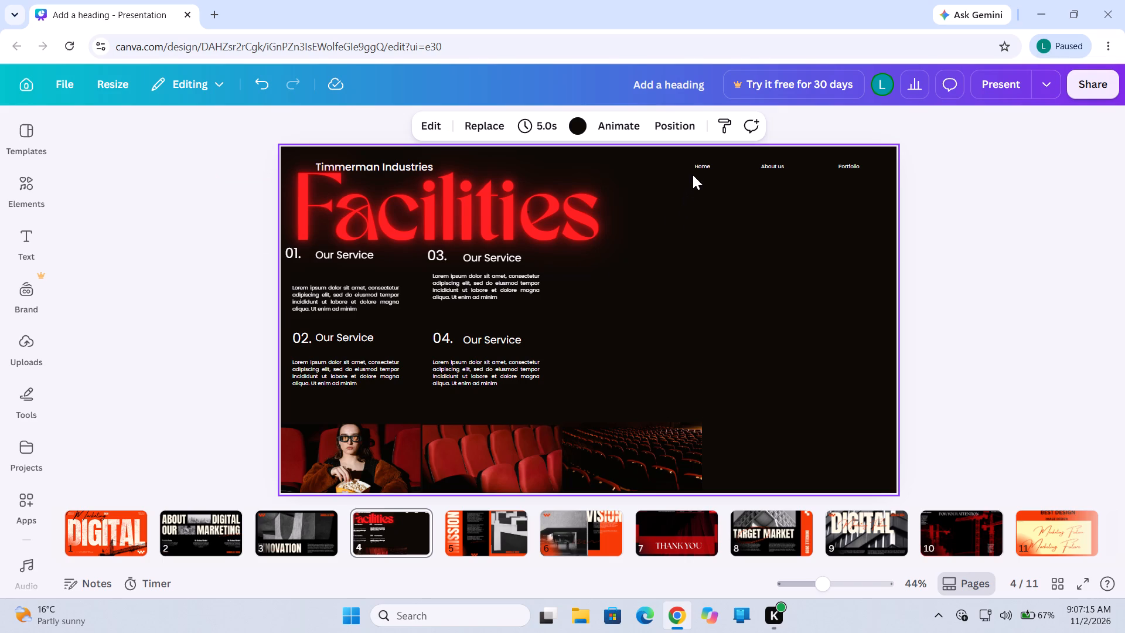
# Move the "Home", "About us" and "Portfolio" labels left into a spaced row beside "Timmerman Industries", above the "Facilities" title.
pyautogui.moveTo(702, 166); pyautogui.dragTo(544, 180)
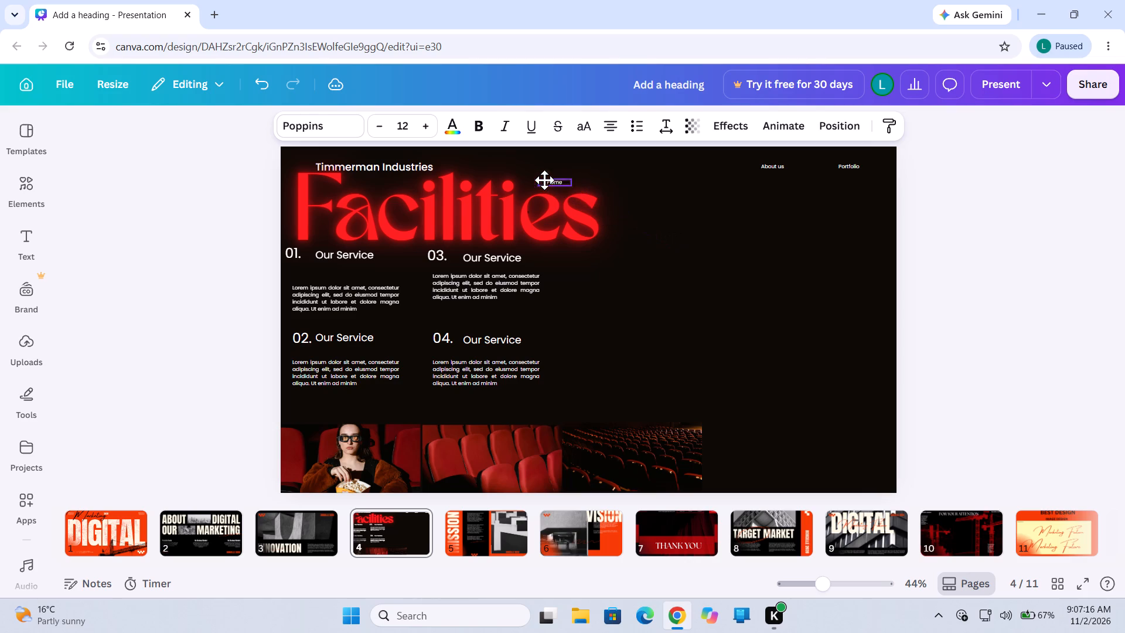
pyautogui.moveTo(544, 180); pyautogui.dragTo(471, 165)
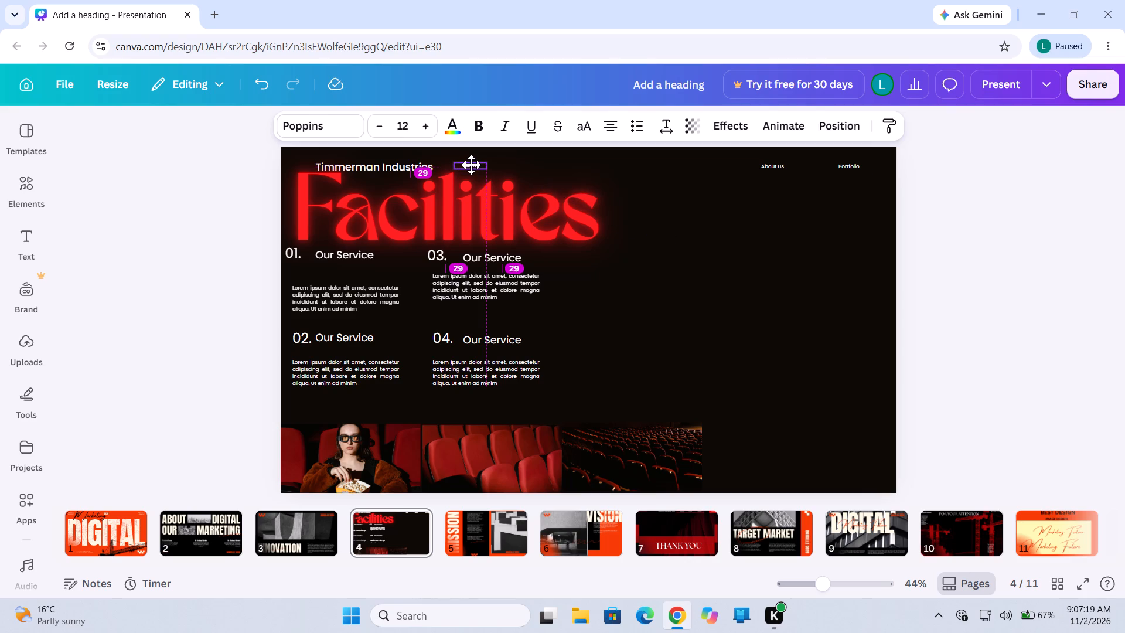
pyautogui.moveTo(471, 165); pyautogui.dragTo(471, 168)
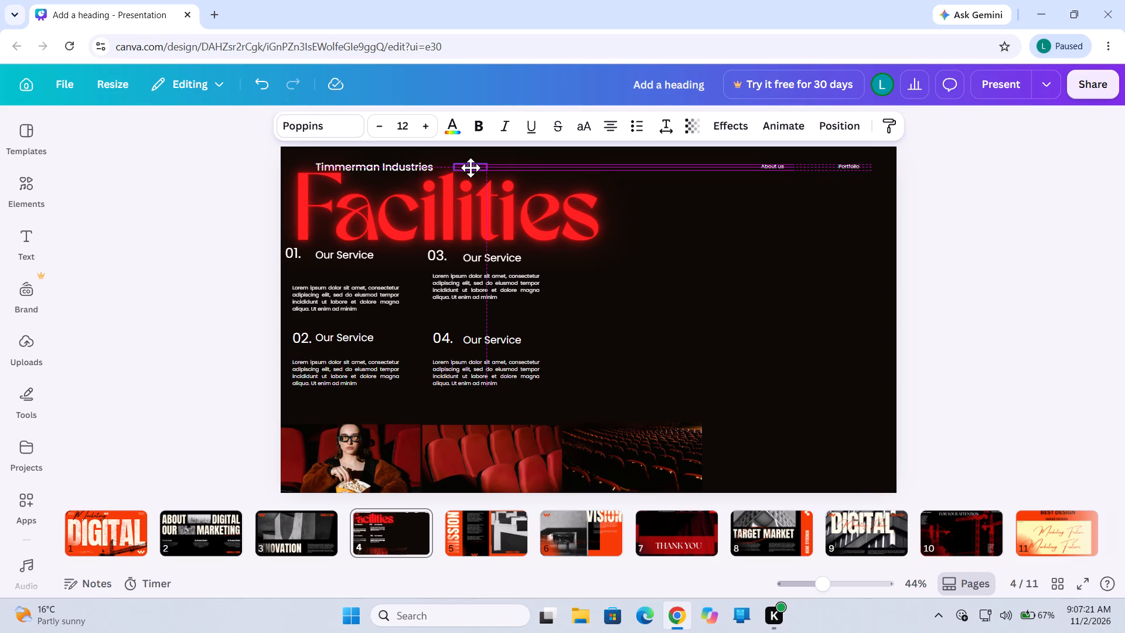
pyautogui.moveTo(471, 168); pyautogui.dragTo(471, 170)
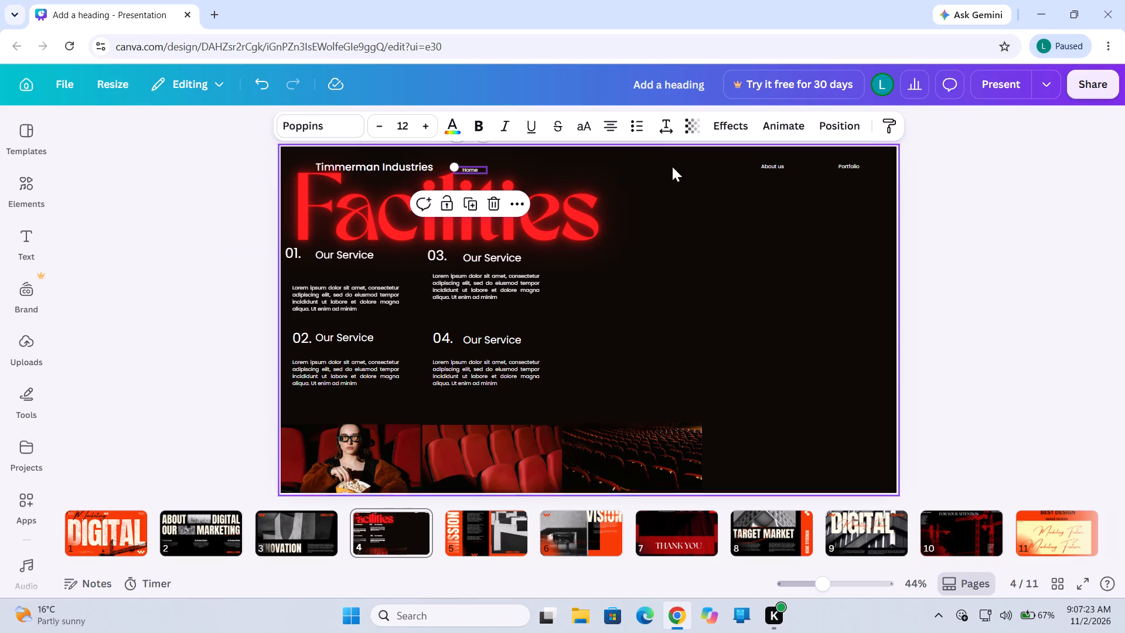
pyautogui.moveTo(773, 169); pyautogui.dragTo(562, 177)
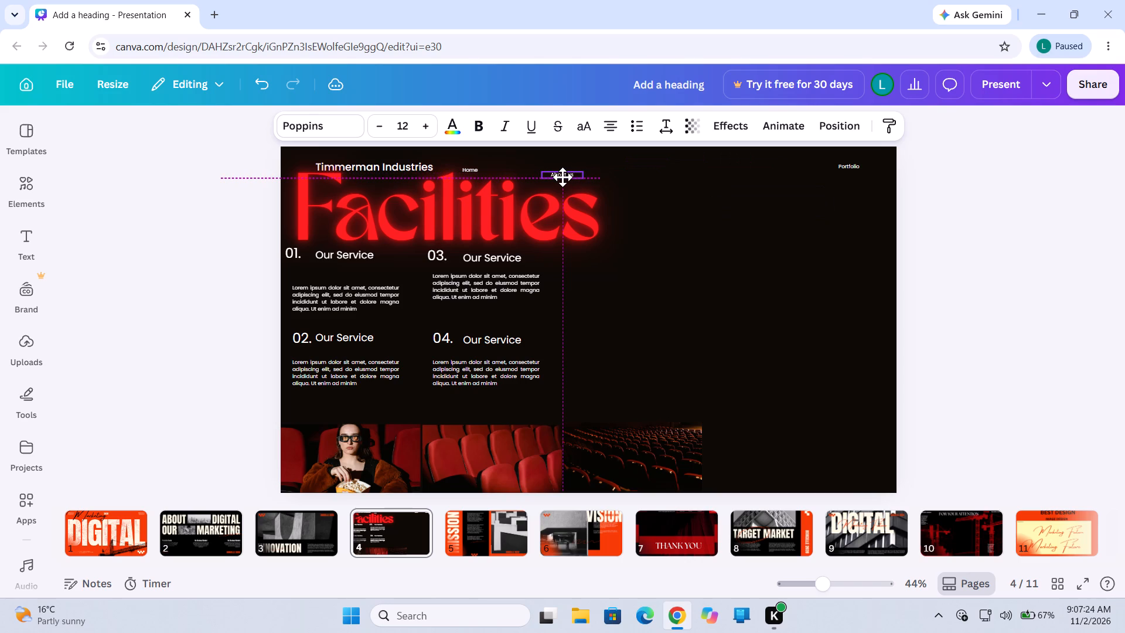
pyautogui.moveTo(562, 177); pyautogui.dragTo(561, 173)
pyautogui.moveTo(854, 165); pyautogui.dragTo(704, 171)
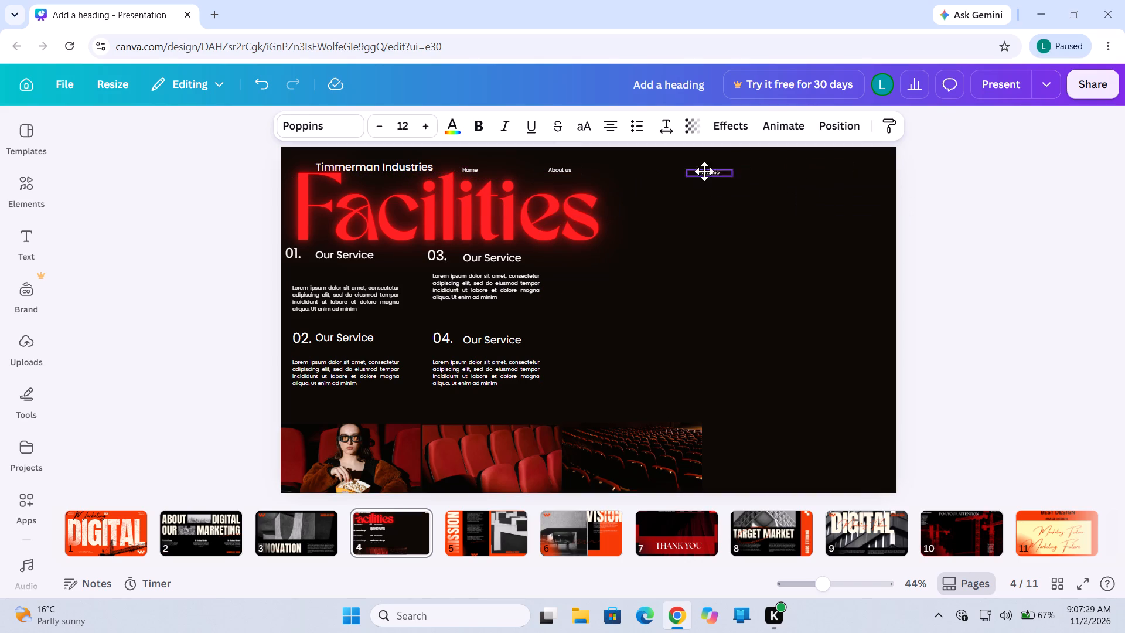
pyautogui.moveTo(704, 171); pyautogui.dragTo(640, 171)
pyautogui.moveTo(640, 171); pyautogui.dragTo(640, 169)
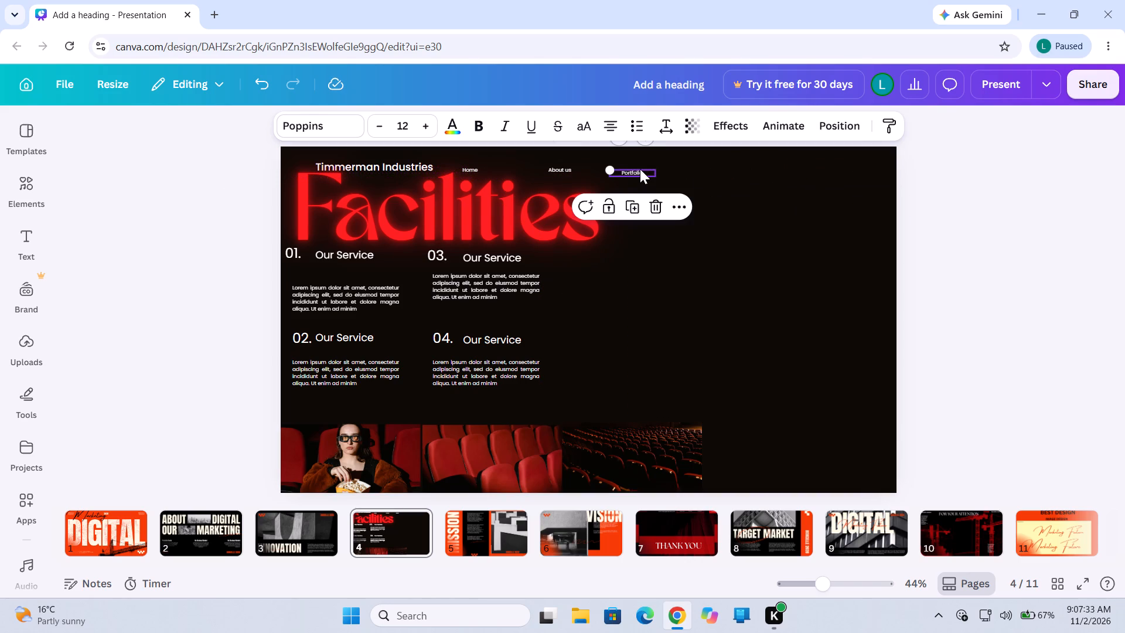
pyautogui.moveTo(640, 169); pyautogui.dragTo(640, 165)
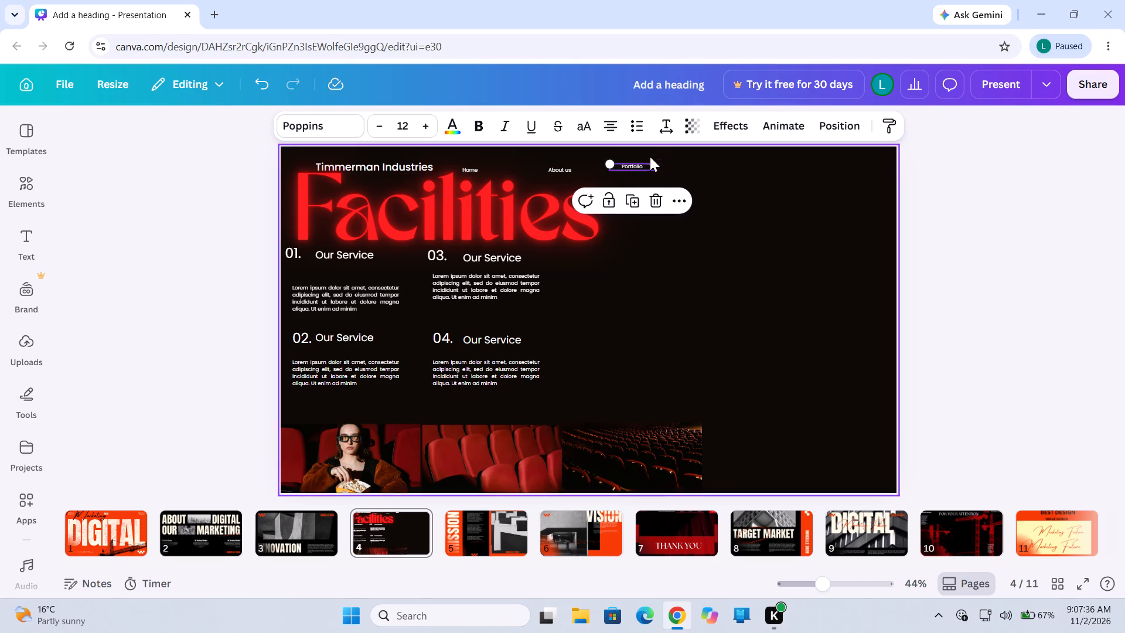
pyautogui.moveTo(635, 164); pyautogui.dragTo(637, 170)
pyautogui.click(754, 183)
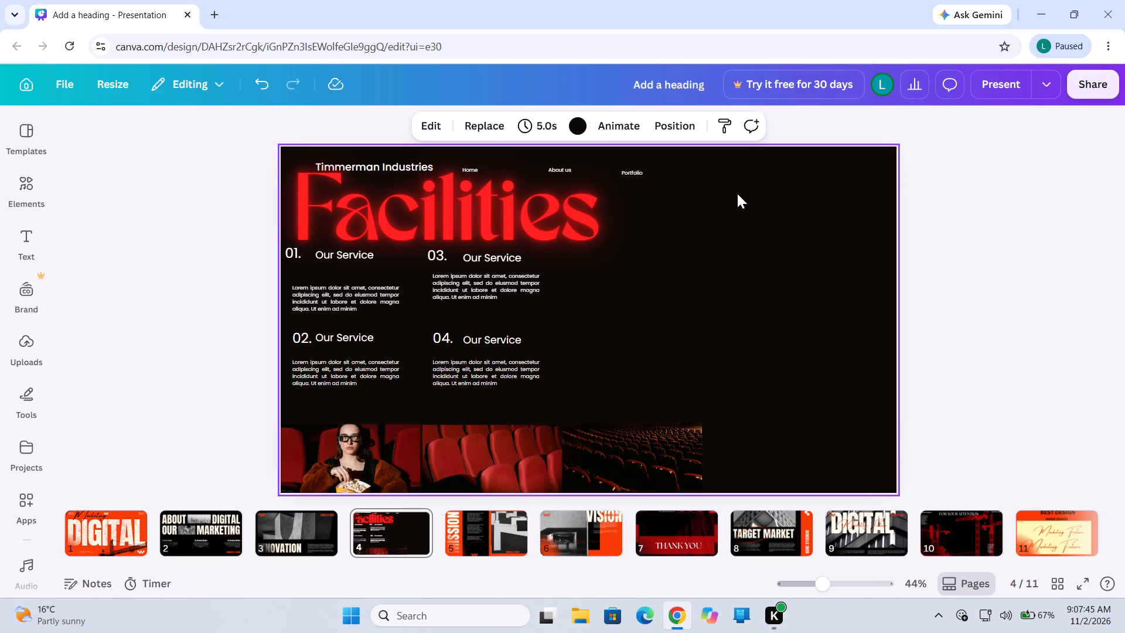
# Look through slides 3 to 9 to review their layouts against the rearranged "Facilities" slide.
pyautogui.scroll(-2, 643, 236)
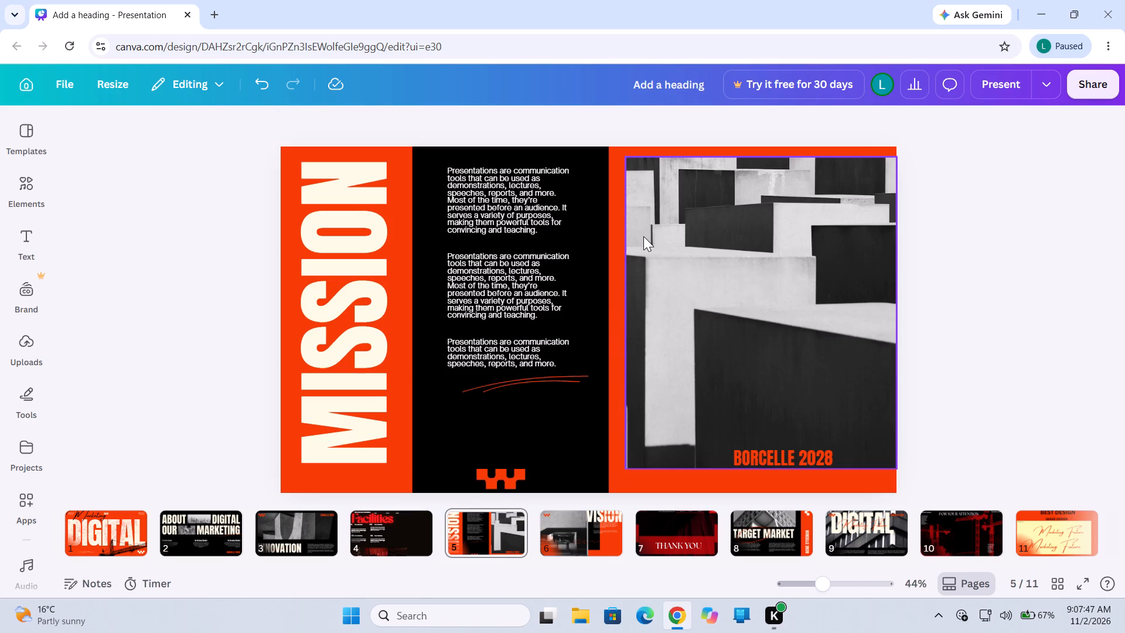
pyautogui.scroll(4, 643, 236)
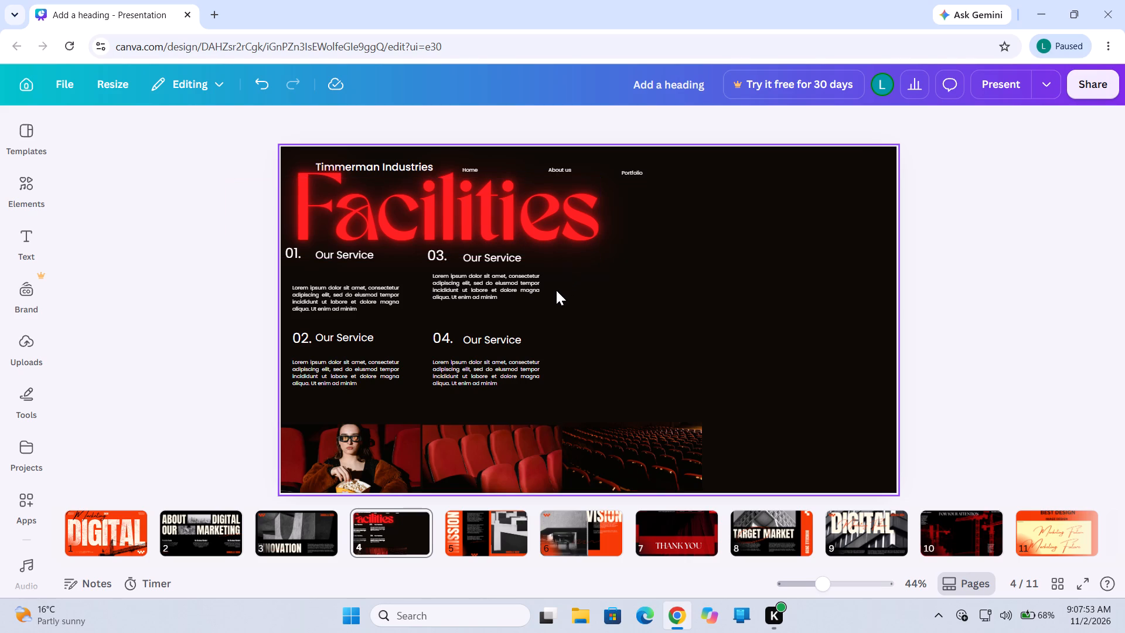
pyautogui.scroll(-2, 566, 311)
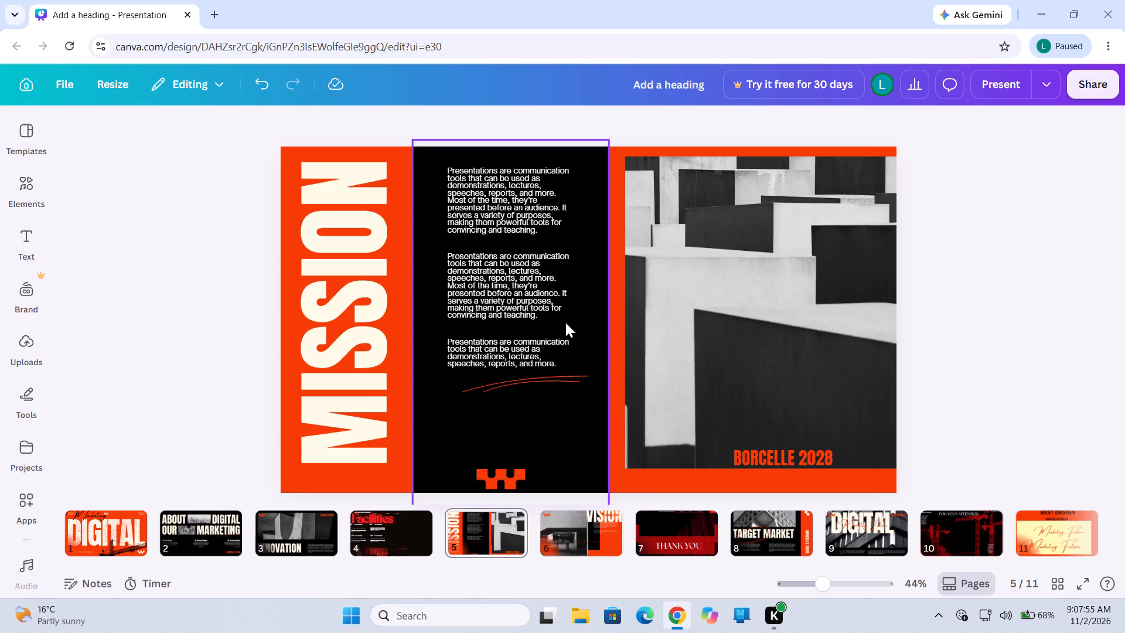
pyautogui.scroll(3, 565, 322)
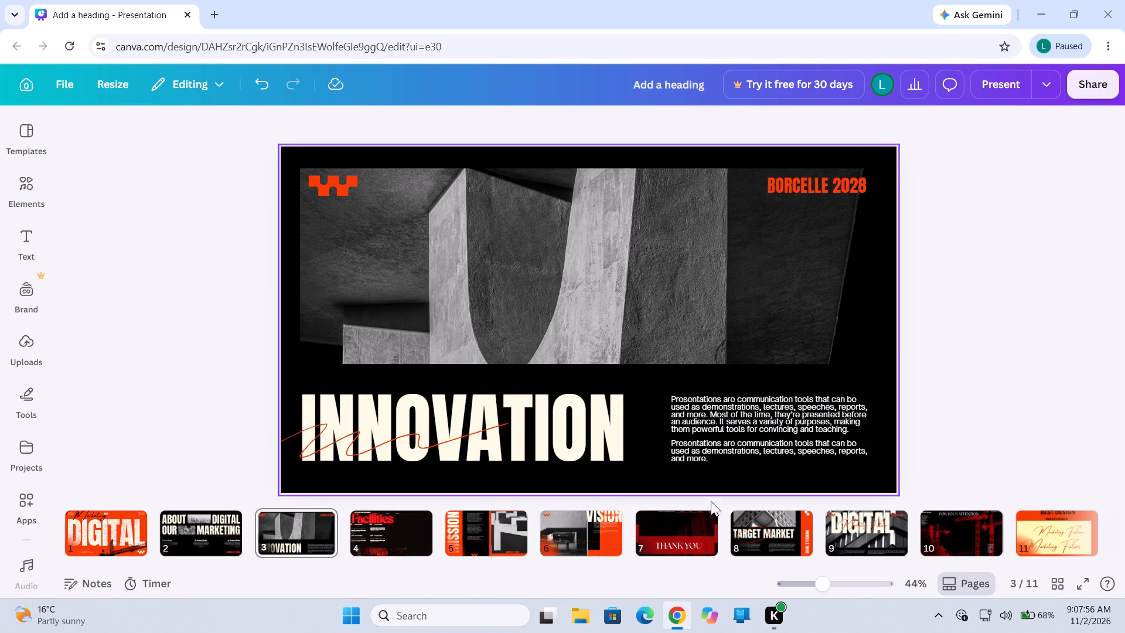
pyautogui.scroll(-12, 562, 347)
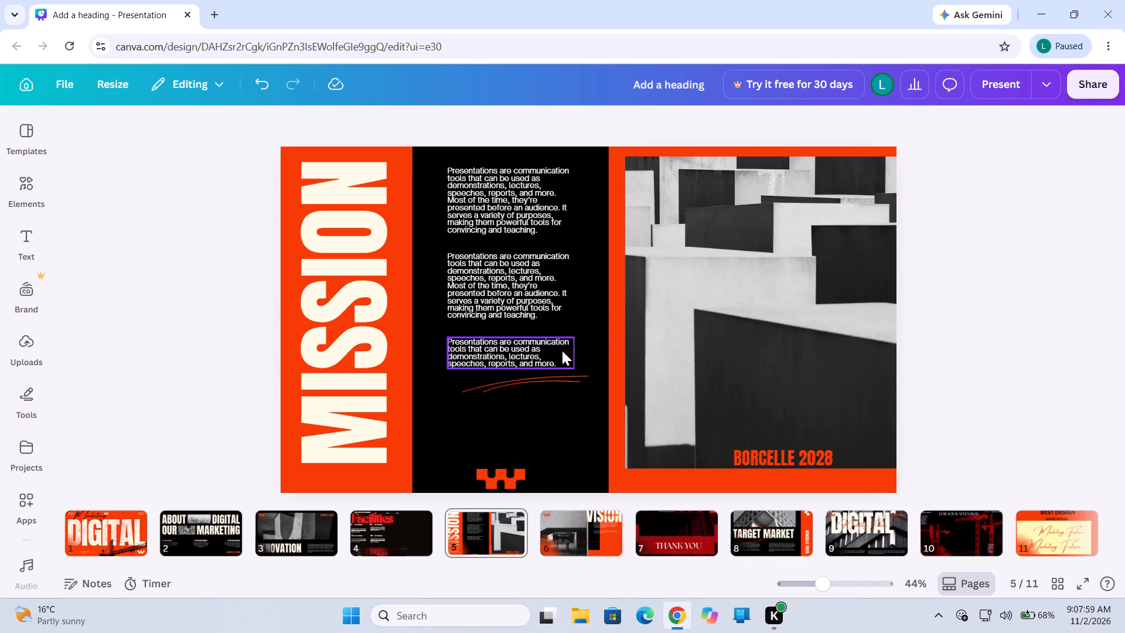
pyautogui.scroll(-15, 562, 350)
pyautogui.scroll(-6, 562, 350)
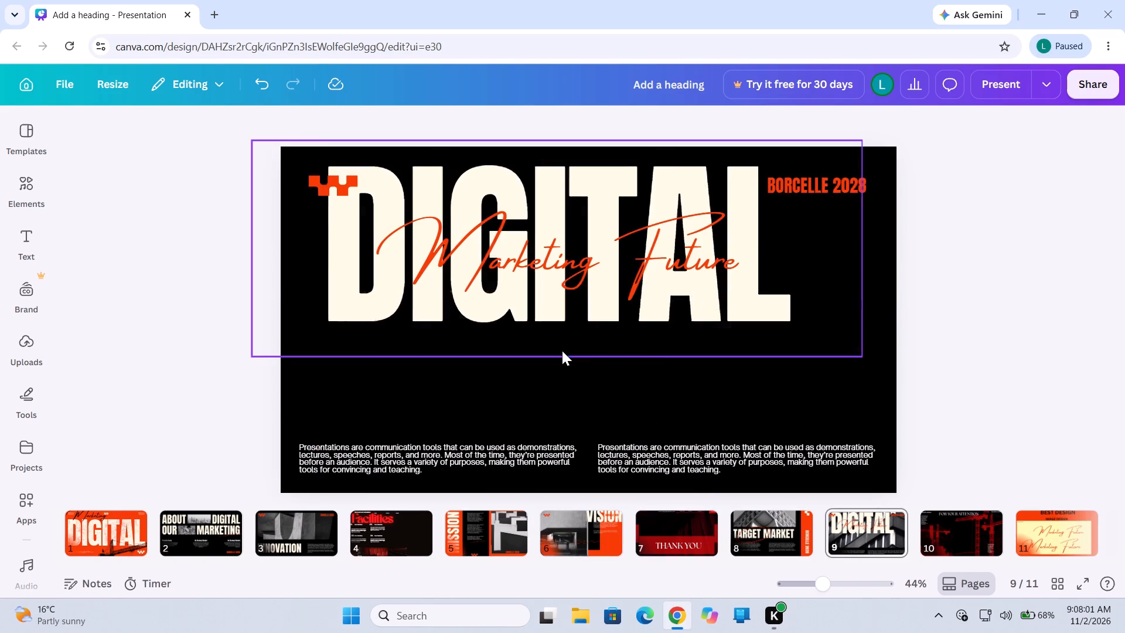
pyautogui.scroll(6, 562, 350)
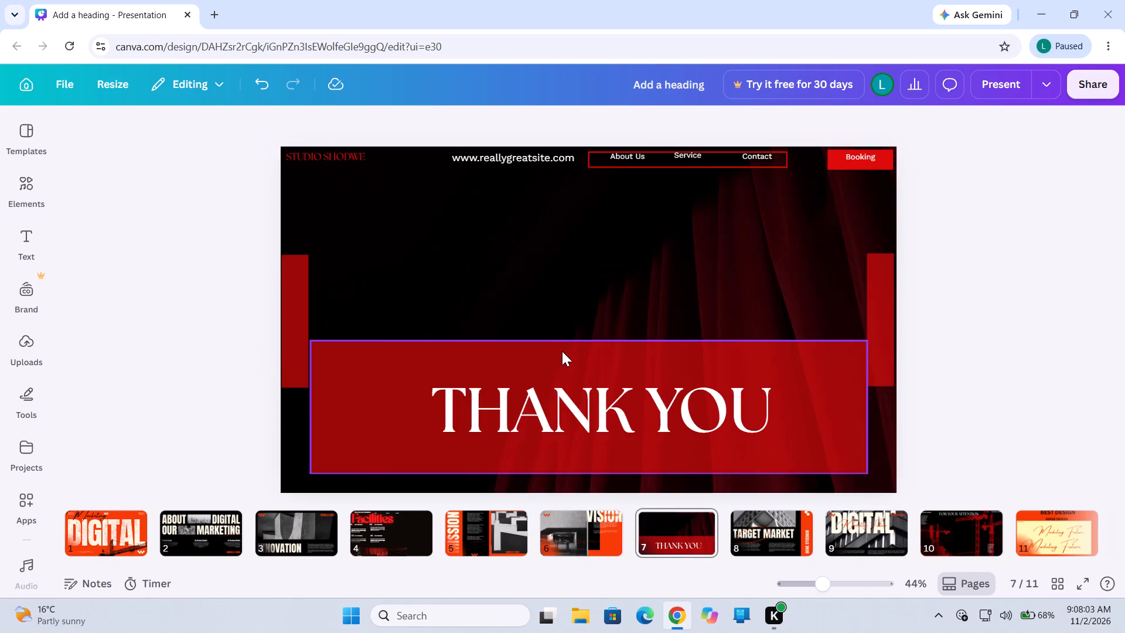
pyautogui.scroll(16, 562, 351)
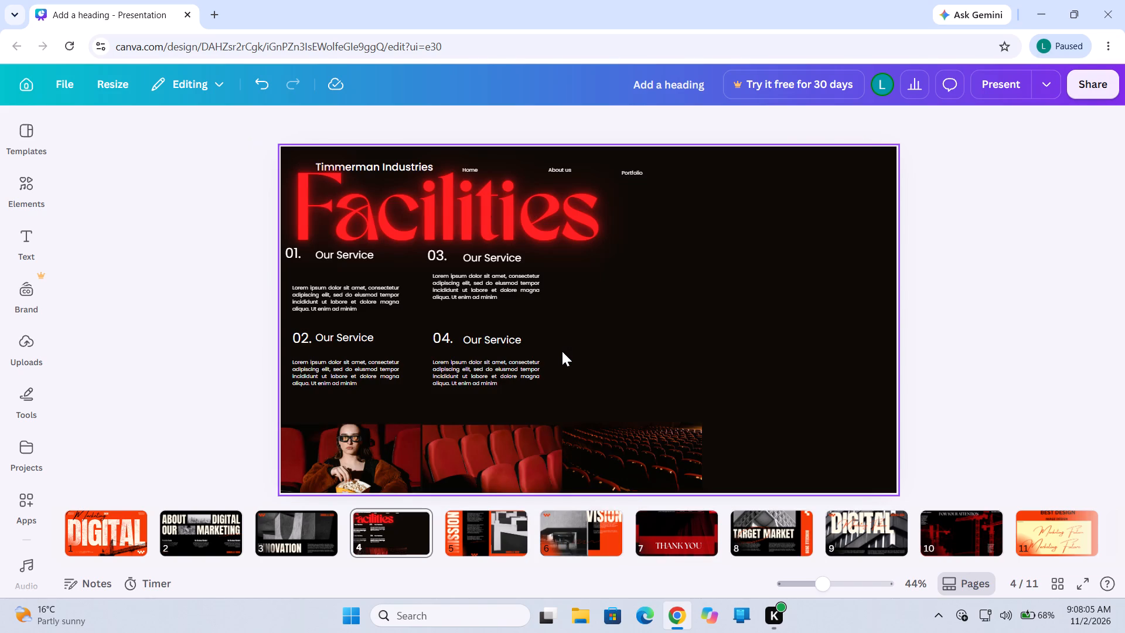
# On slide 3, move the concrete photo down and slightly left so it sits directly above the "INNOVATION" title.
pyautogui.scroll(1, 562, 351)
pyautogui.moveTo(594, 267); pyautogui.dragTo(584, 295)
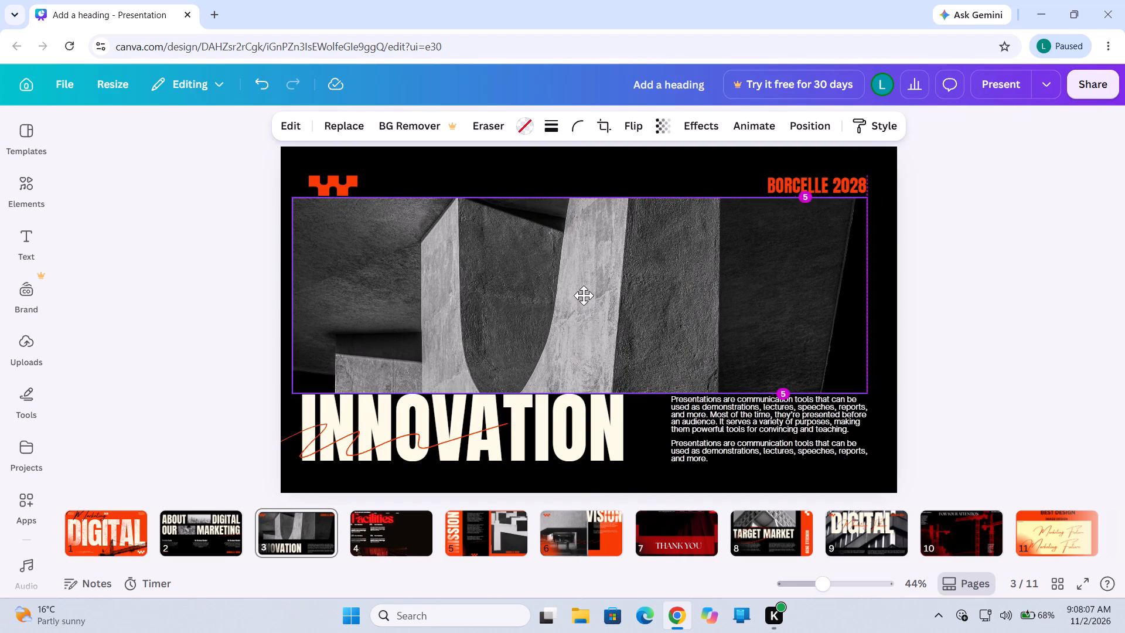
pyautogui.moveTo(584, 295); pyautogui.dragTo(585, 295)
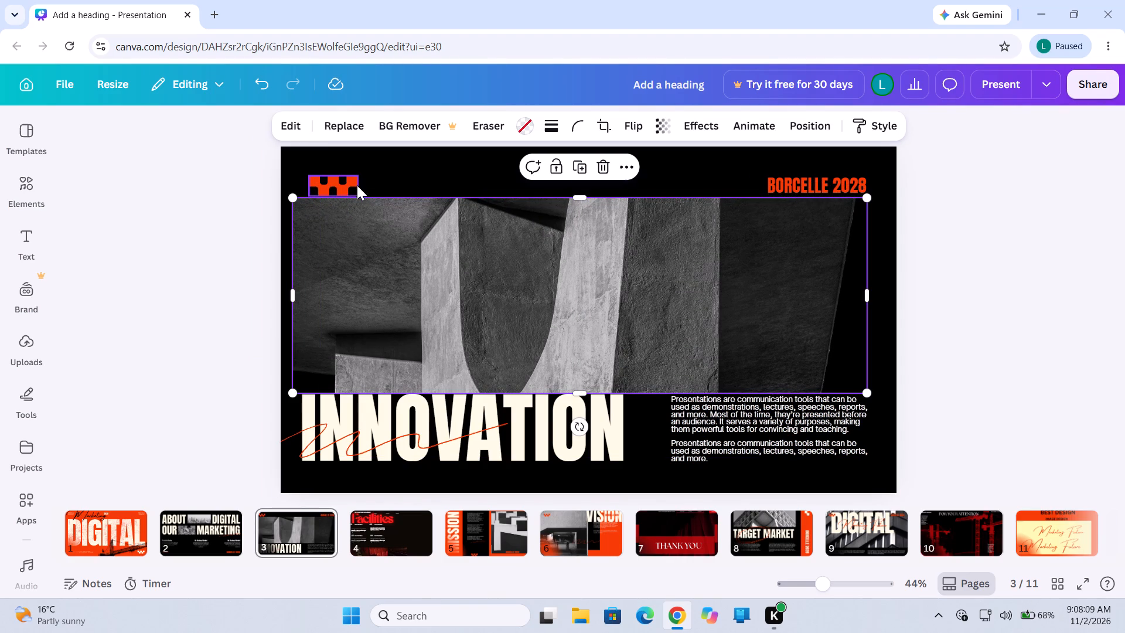
# Move slide 3's orange checkered logo into the slide's top-left corner and "BORCELLE 2028" into its top-right corner.
pyautogui.moveTo(350, 183); pyautogui.dragTo(325, 158)
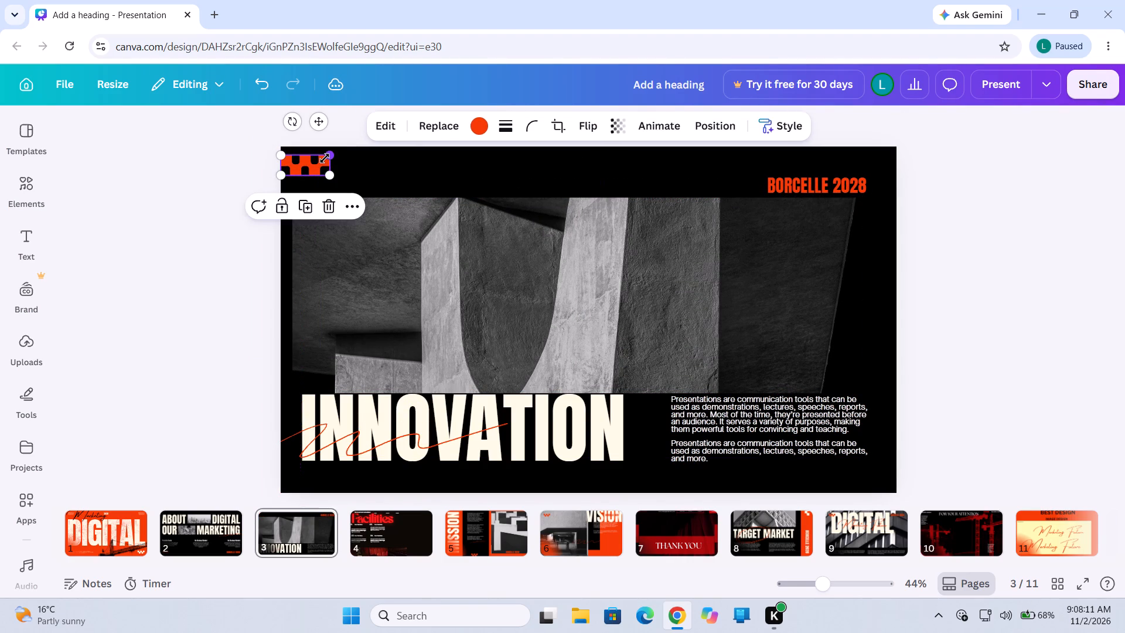
pyautogui.moveTo(317, 162); pyautogui.dragTo(315, 155)
pyautogui.moveTo(827, 181); pyautogui.dragTo(827, 181)
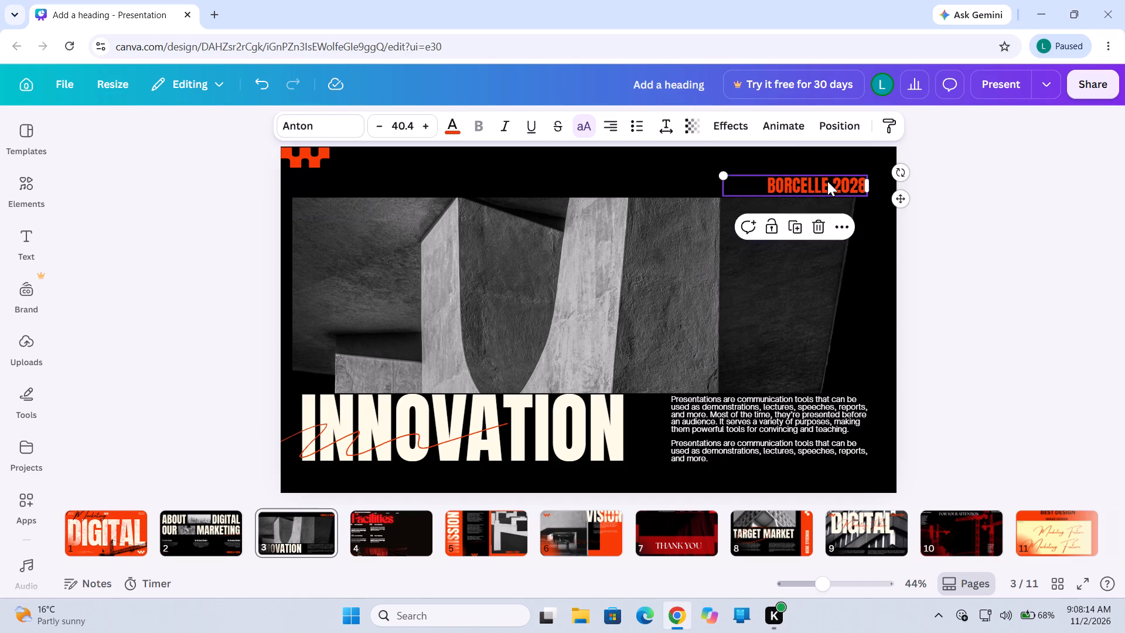
pyautogui.moveTo(827, 181); pyautogui.dragTo(853, 154)
# Raise the concrete photo to just beneath the orange logo and centre it horizontally on slide 3.
pyautogui.moveTo(658, 305); pyautogui.dragTo(669, 287)
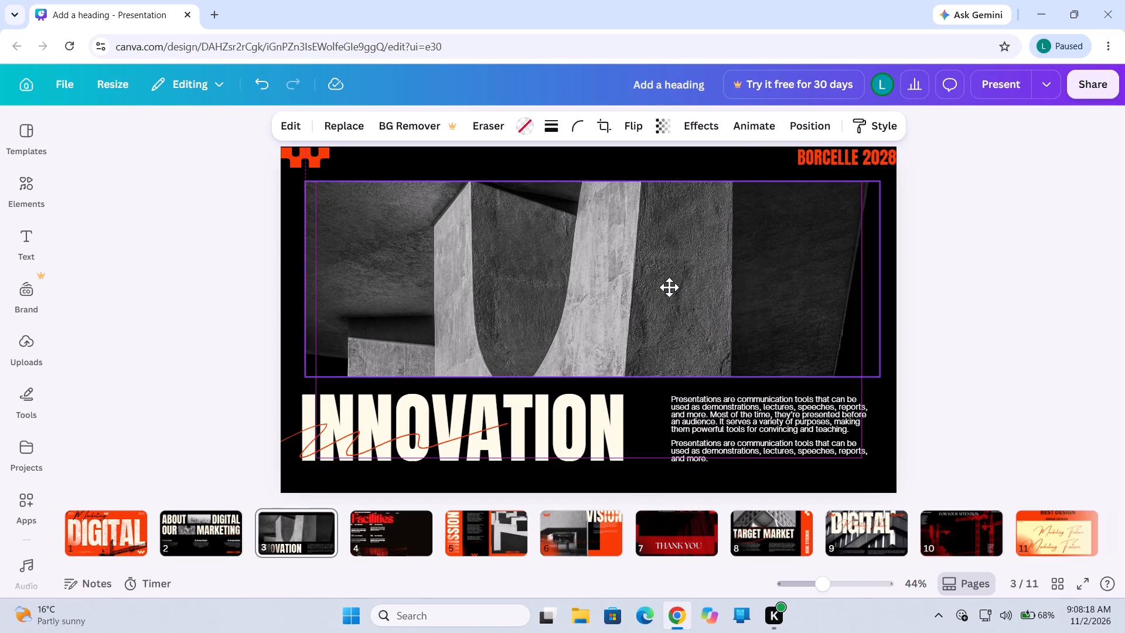
pyautogui.moveTo(669, 287); pyautogui.dragTo(670, 276)
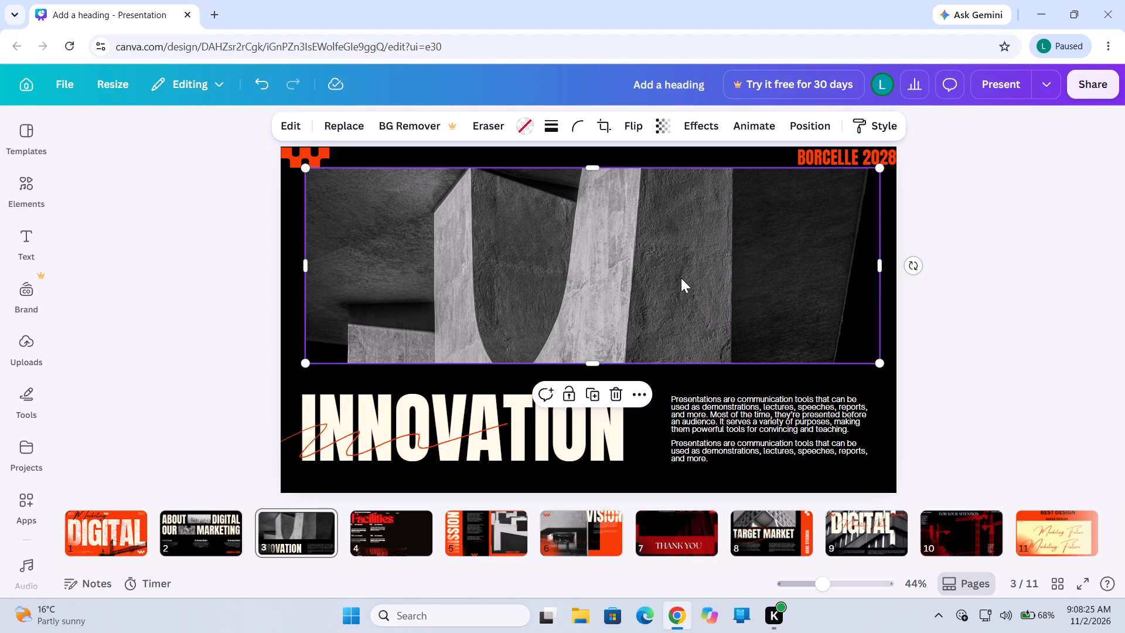
pyautogui.moveTo(681, 278); pyautogui.dragTo(678, 281)
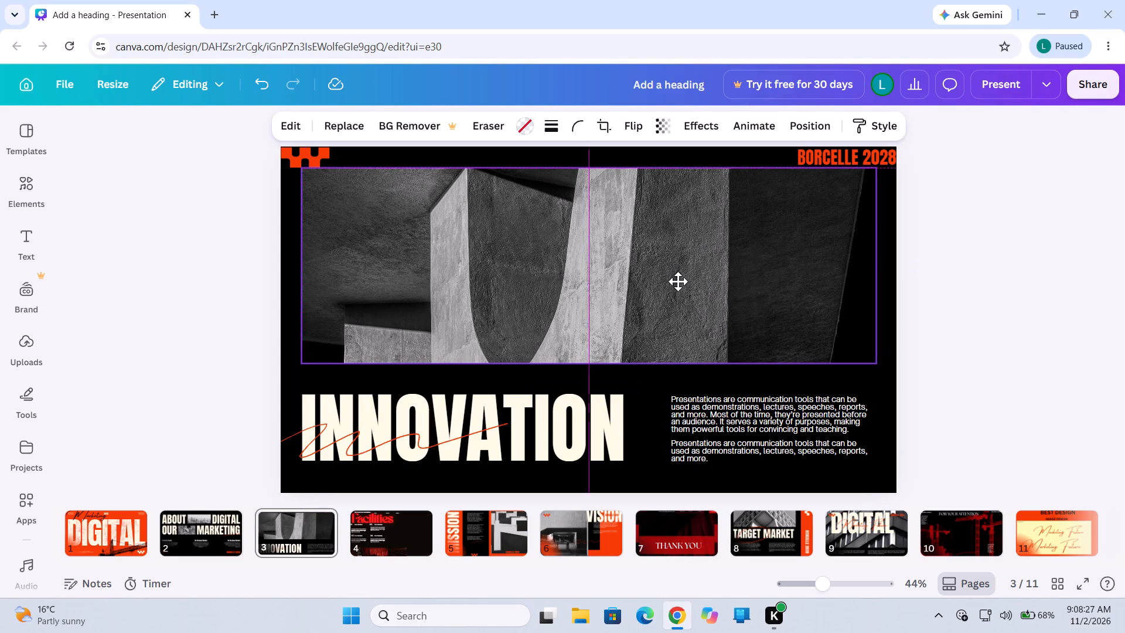
pyautogui.moveTo(678, 281); pyautogui.dragTo(676, 284)
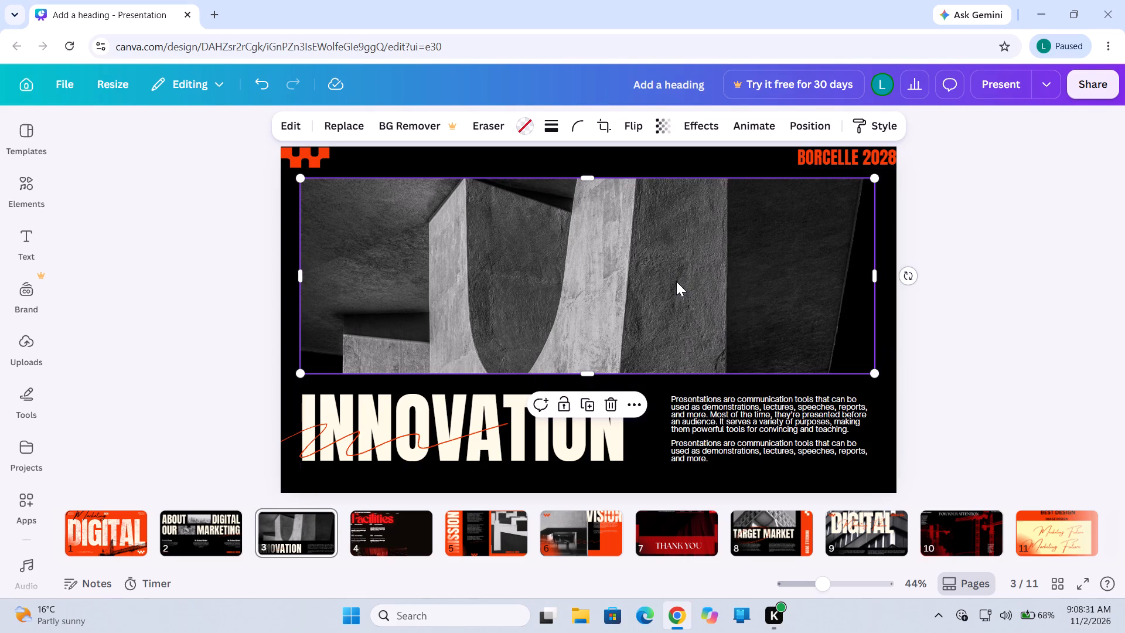
pyautogui.moveTo(679, 282); pyautogui.dragTo(680, 270)
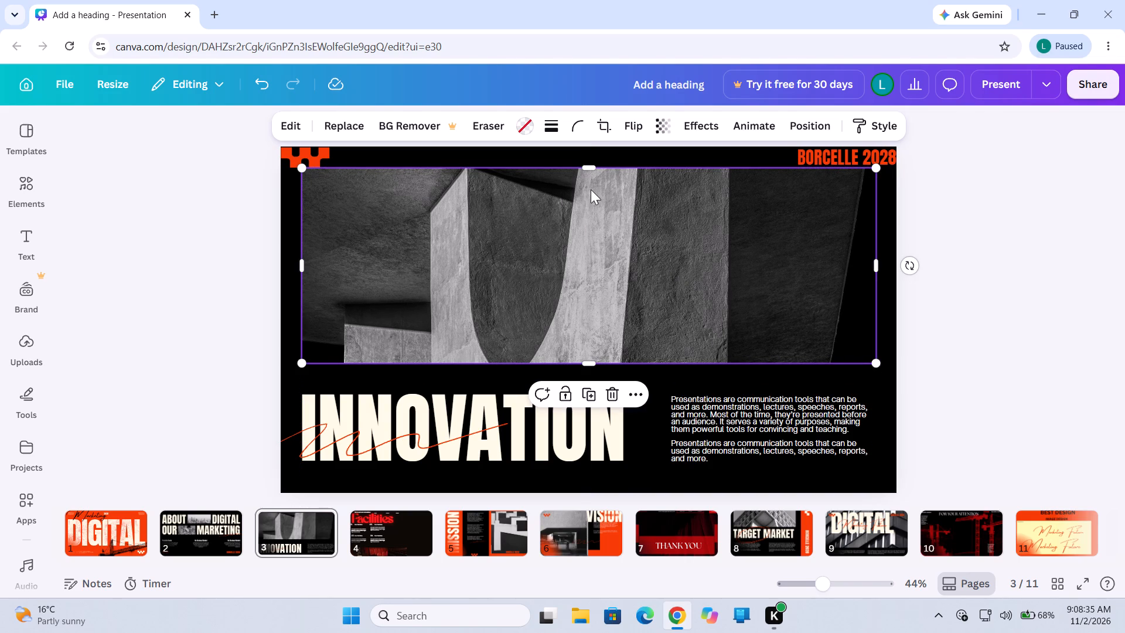
pyautogui.click(600, 158)
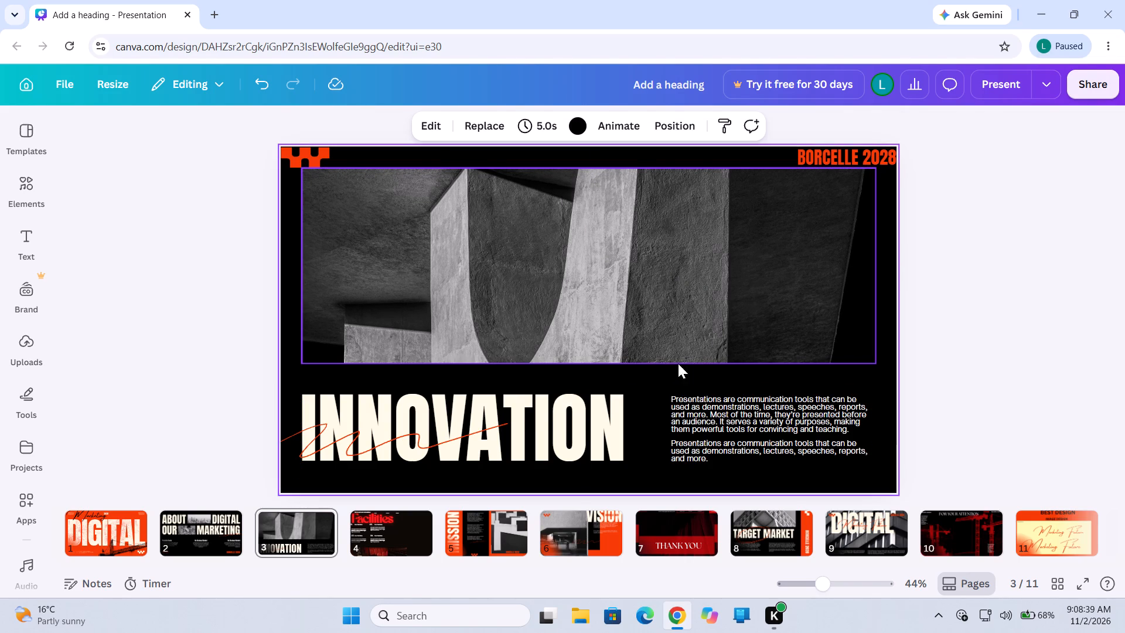
# Raise the "INNOVATION" title closer to the photo, keeping it lined up with the photo's left edge.
pyautogui.moveTo(557, 421); pyautogui.dragTo(561, 407)
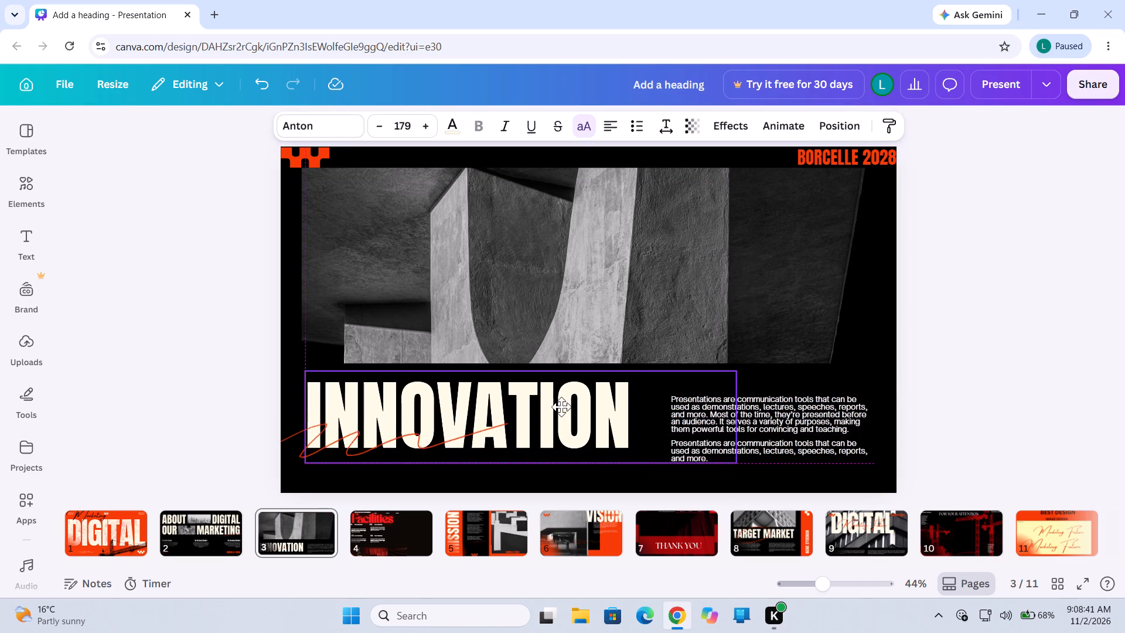
pyautogui.moveTo(561, 407); pyautogui.dragTo(560, 407)
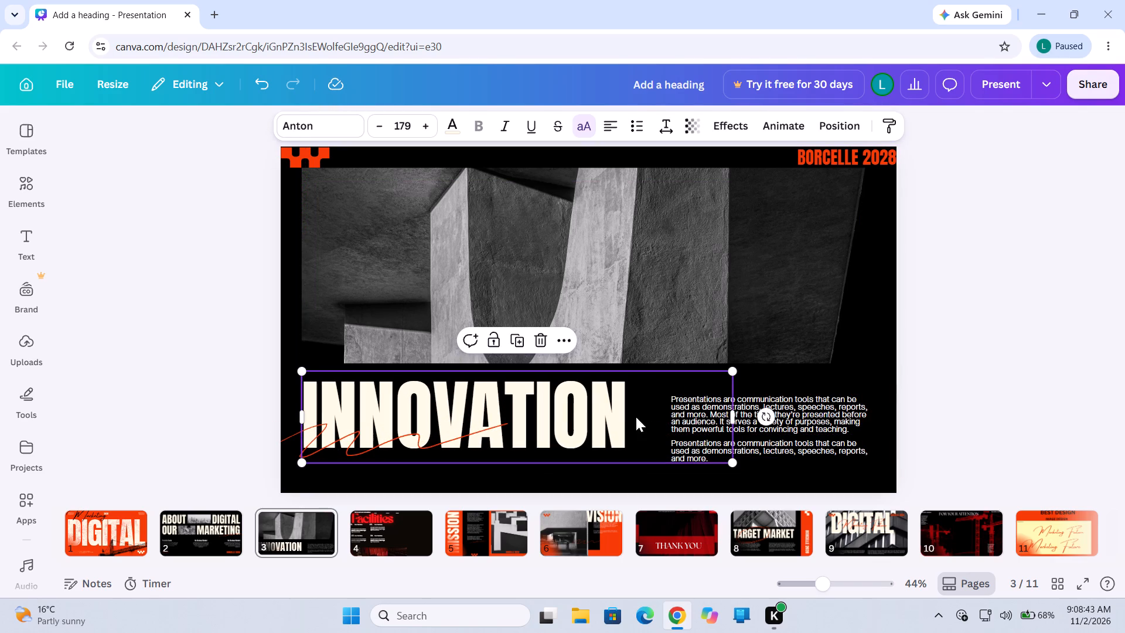
# Shift the two paragraphs beside "INNOVATION" up and left, aligning their left edges with a small gap between them.
pyautogui.click(667, 423)
pyautogui.click(680, 423)
pyautogui.click(766, 421)
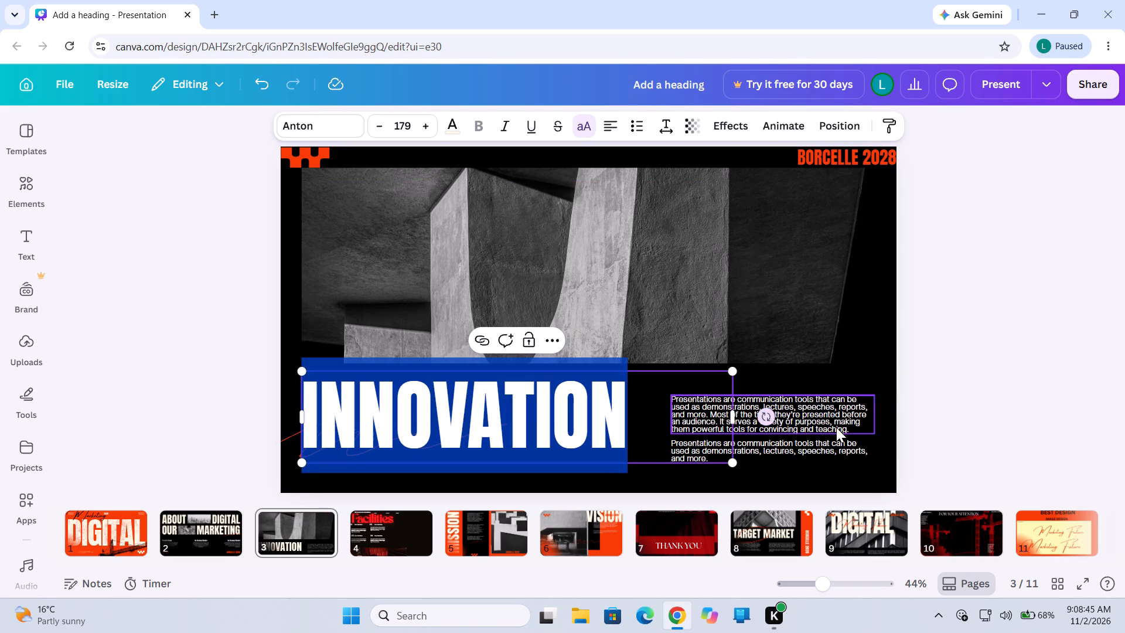
pyautogui.click(864, 427)
pyautogui.moveTo(761, 414); pyautogui.dragTo(754, 404)
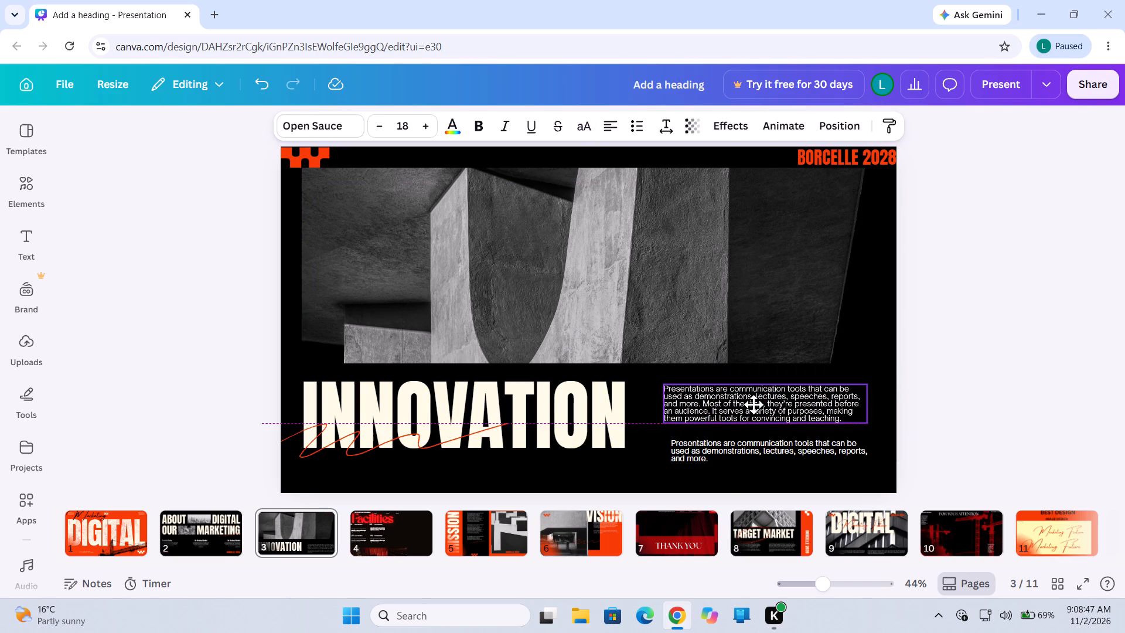
pyautogui.moveTo(754, 404); pyautogui.dragTo(749, 401)
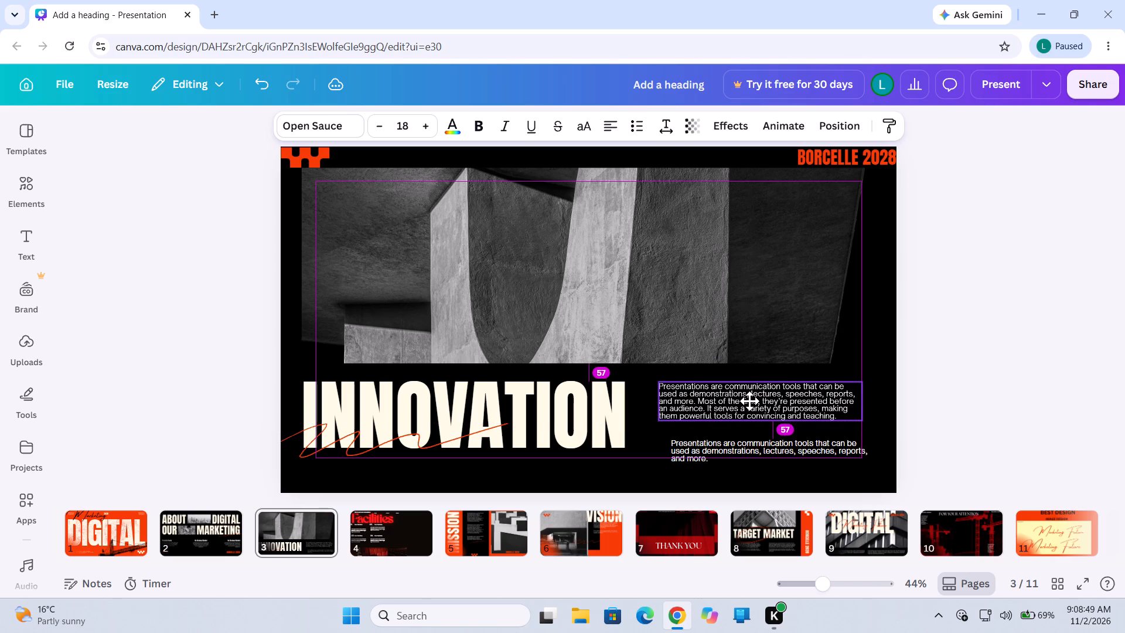
pyautogui.moveTo(749, 401); pyautogui.dragTo(750, 402)
pyautogui.moveTo(728, 448); pyautogui.dragTo(722, 445)
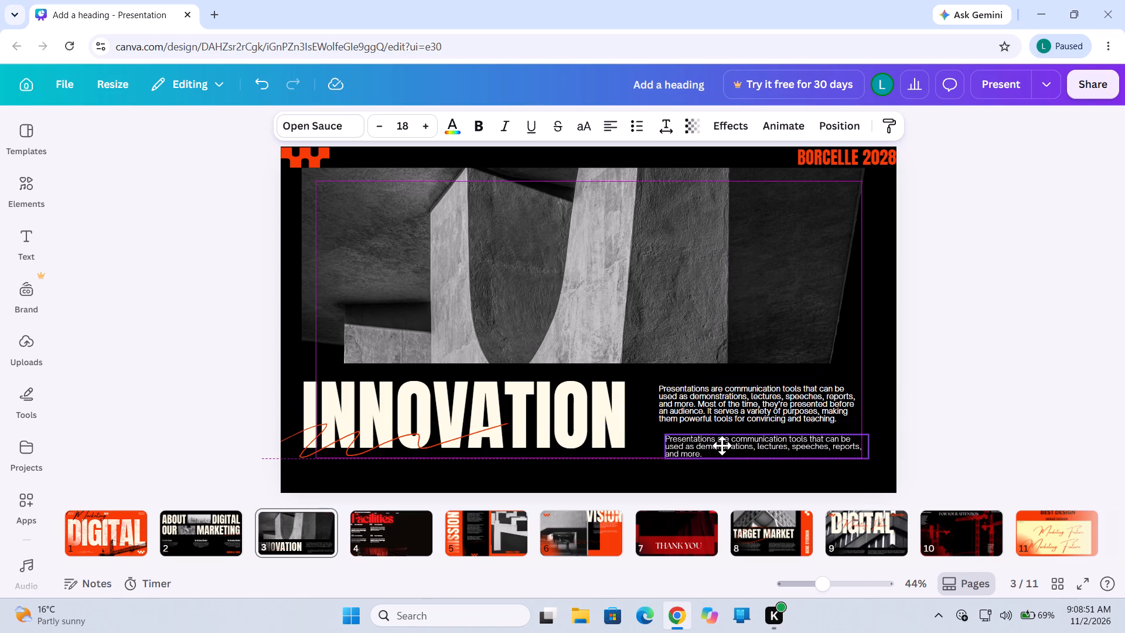
pyautogui.moveTo(722, 445); pyautogui.dragTo(711, 447)
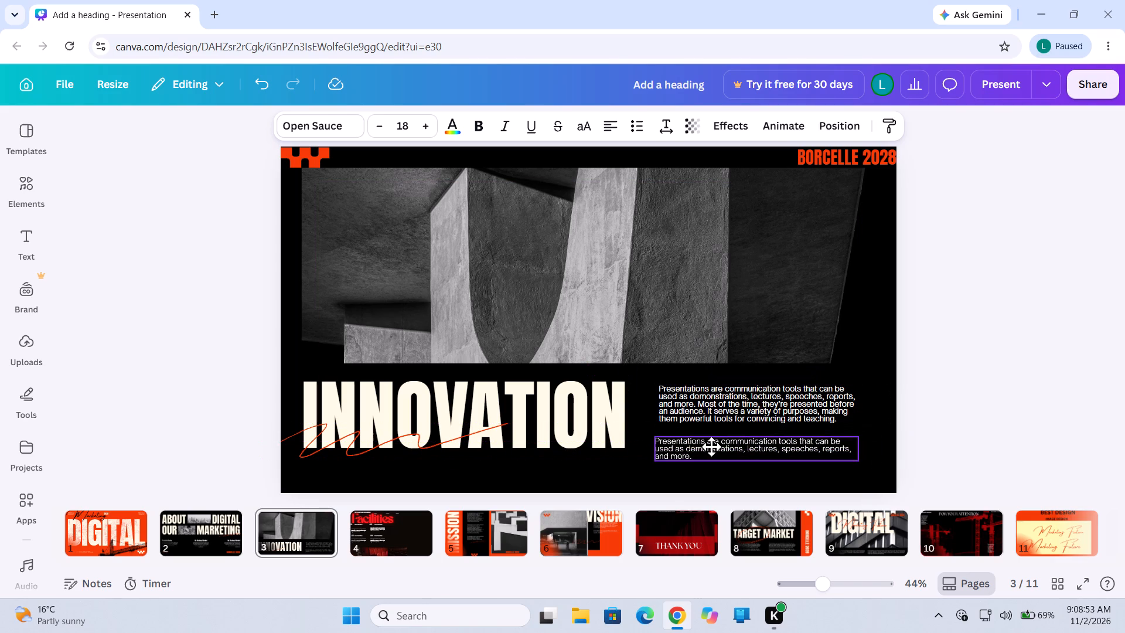
pyautogui.moveTo(711, 447); pyautogui.dragTo(716, 445)
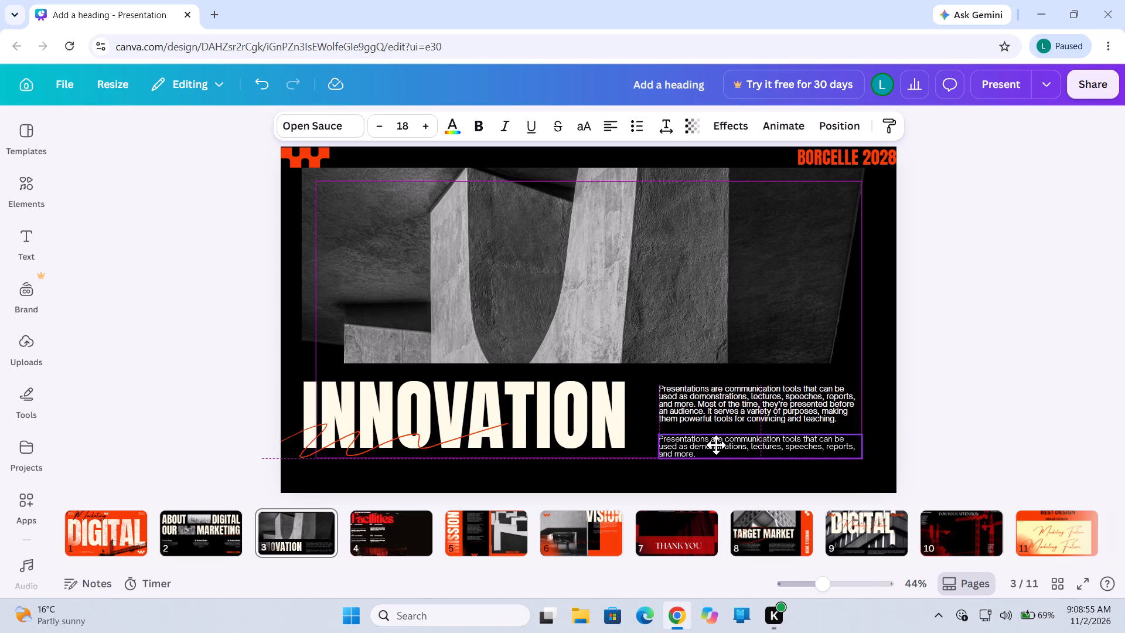
pyautogui.moveTo(716, 445); pyautogui.dragTo(720, 445)
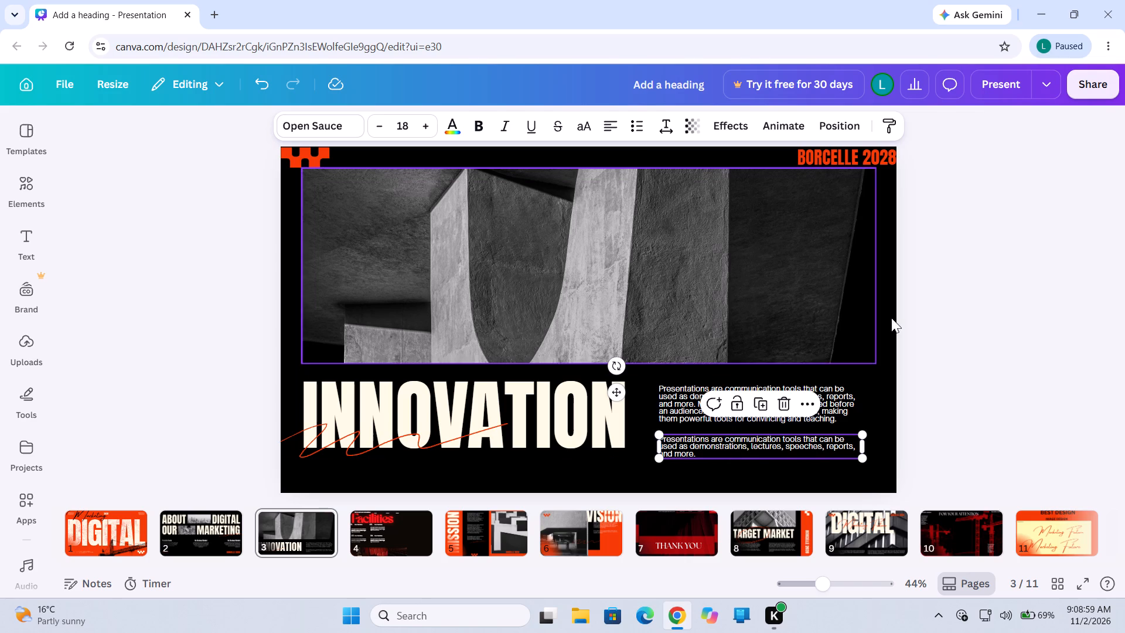
pyautogui.click(875, 373)
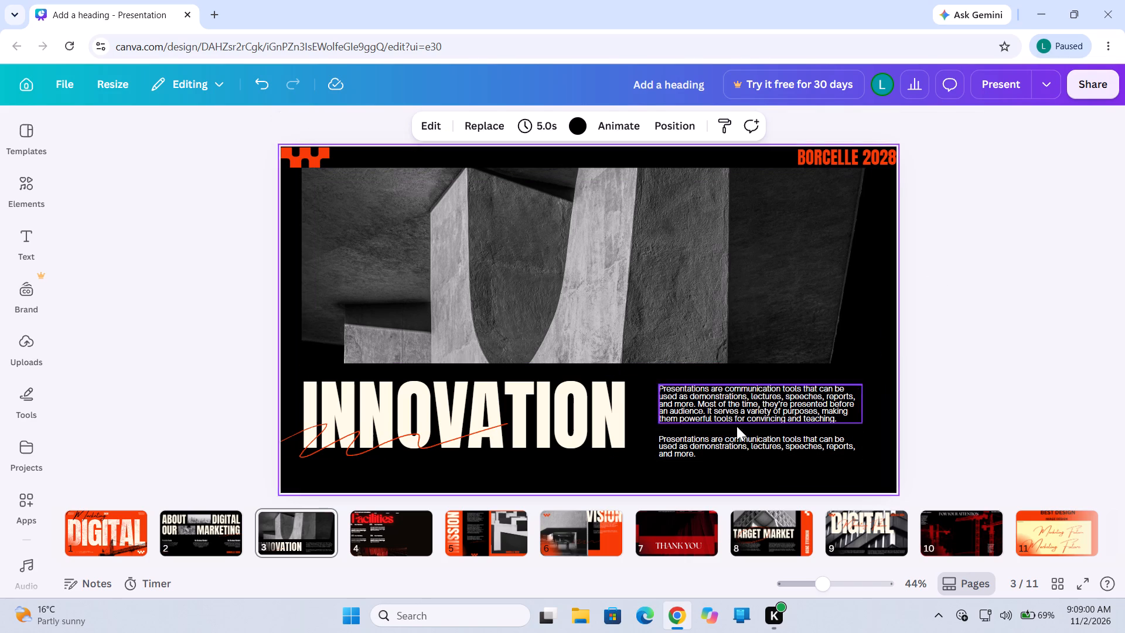
pyautogui.moveTo(404, 445); pyautogui.dragTo(444, 428)
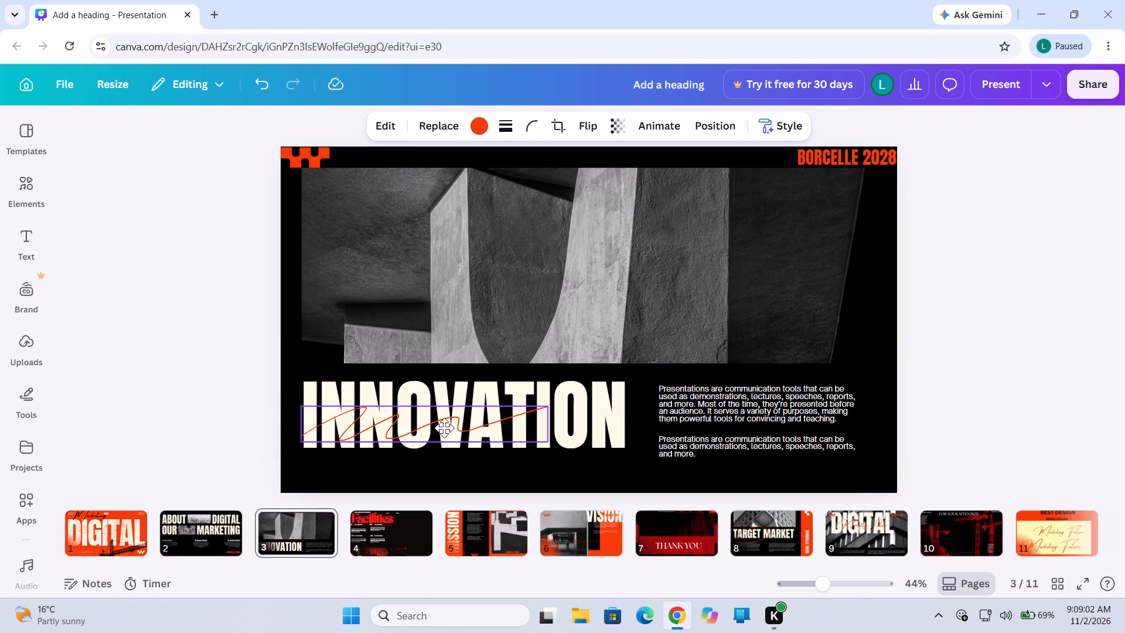
pyautogui.moveTo(444, 428); pyautogui.dragTo(459, 423)
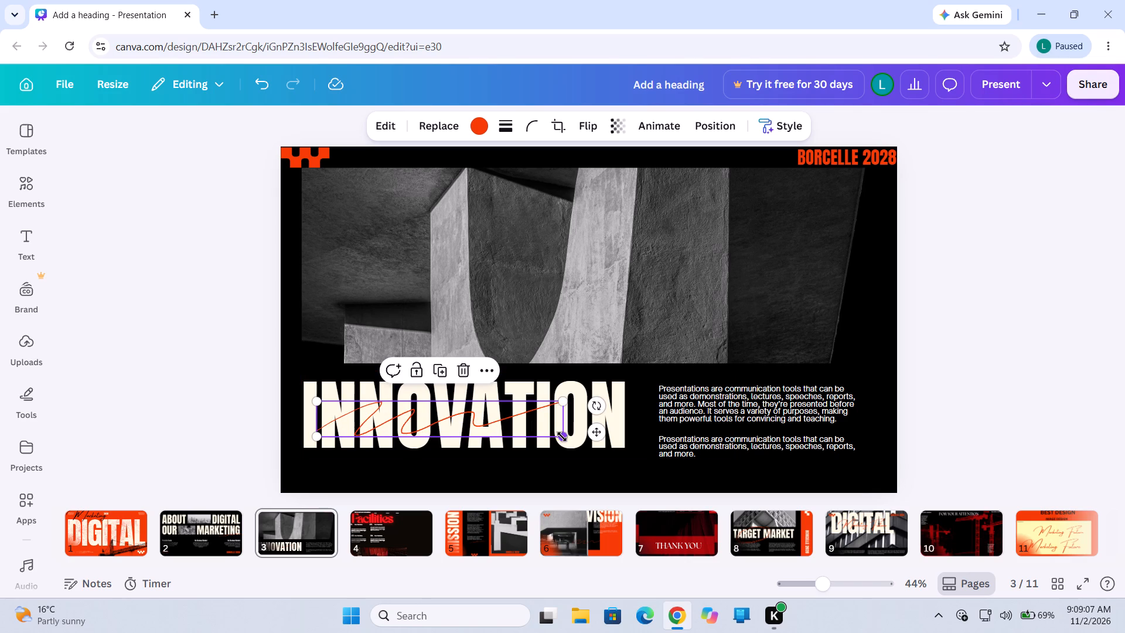
pyautogui.moveTo(563, 437); pyautogui.dragTo(622, 434)
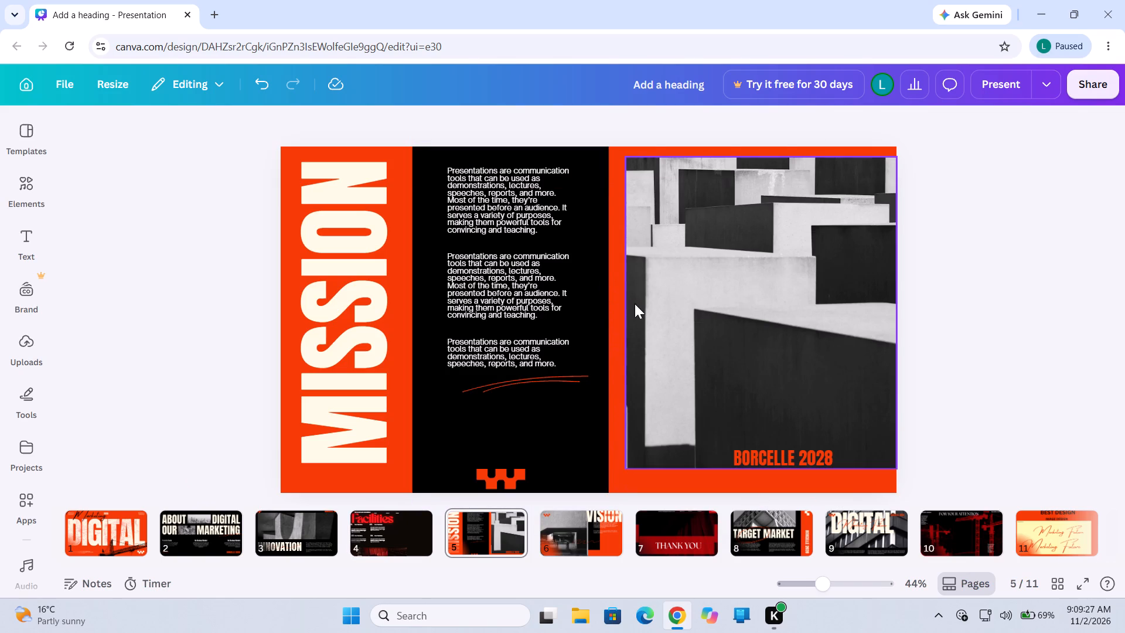
pyautogui.moveTo(555, 275); pyautogui.dragTo(554, 404)
# Nudge the vertical "MISSION" title slightly down so it is roughly centred vertically in slide 5's orange band.
pyautogui.click(345, 296)
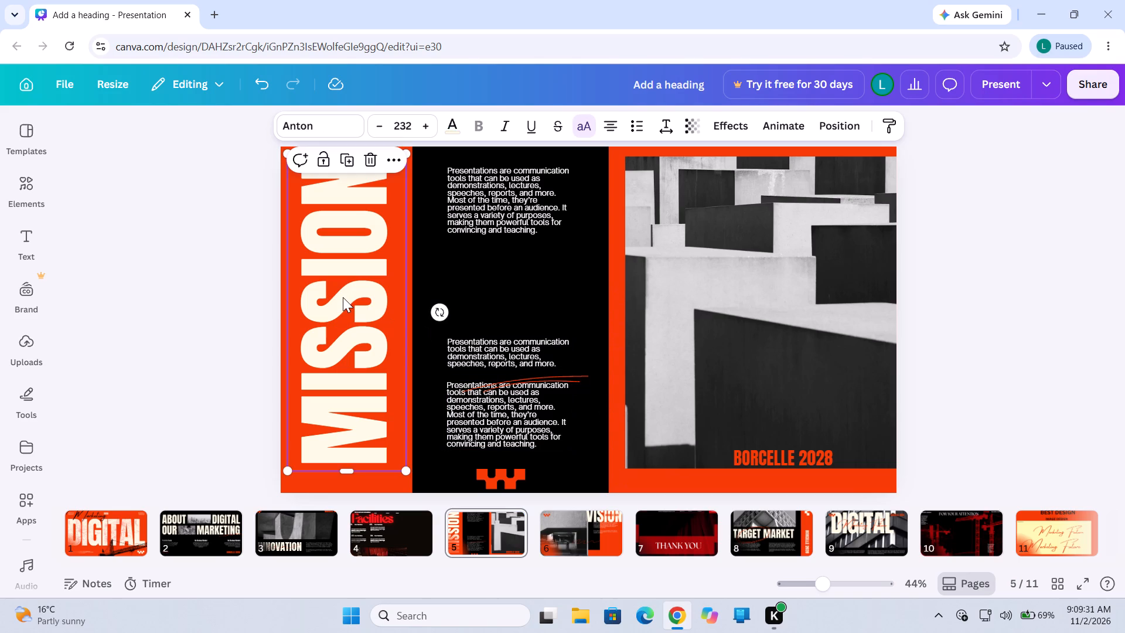
pyautogui.moveTo(367, 206); pyautogui.dragTo(375, 224)
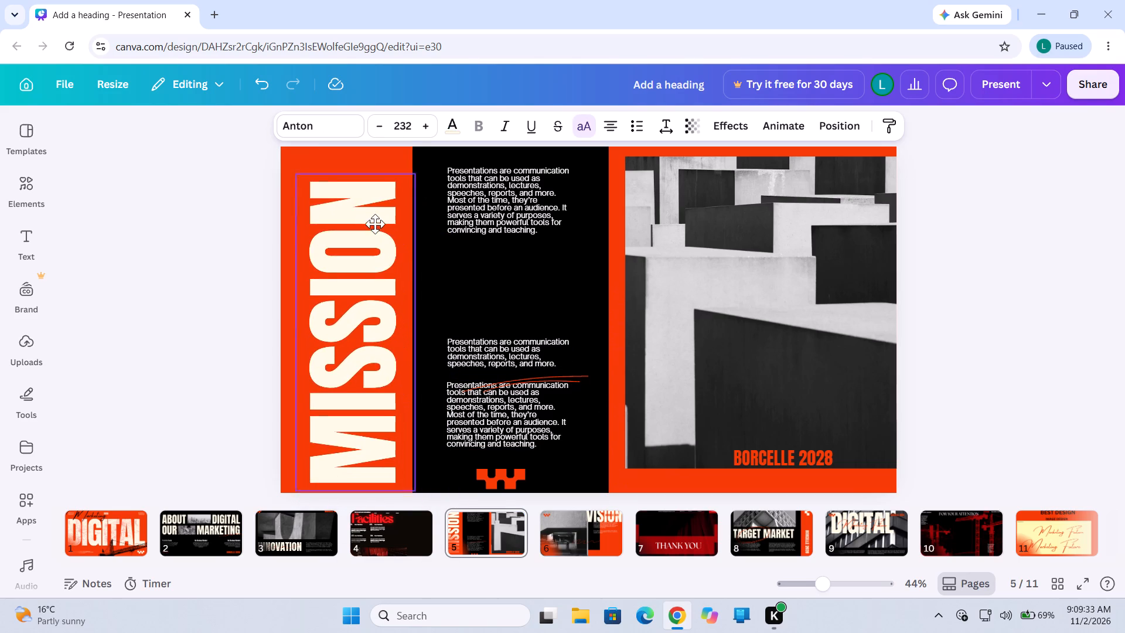
pyautogui.moveTo(375, 224); pyautogui.dragTo(365, 212)
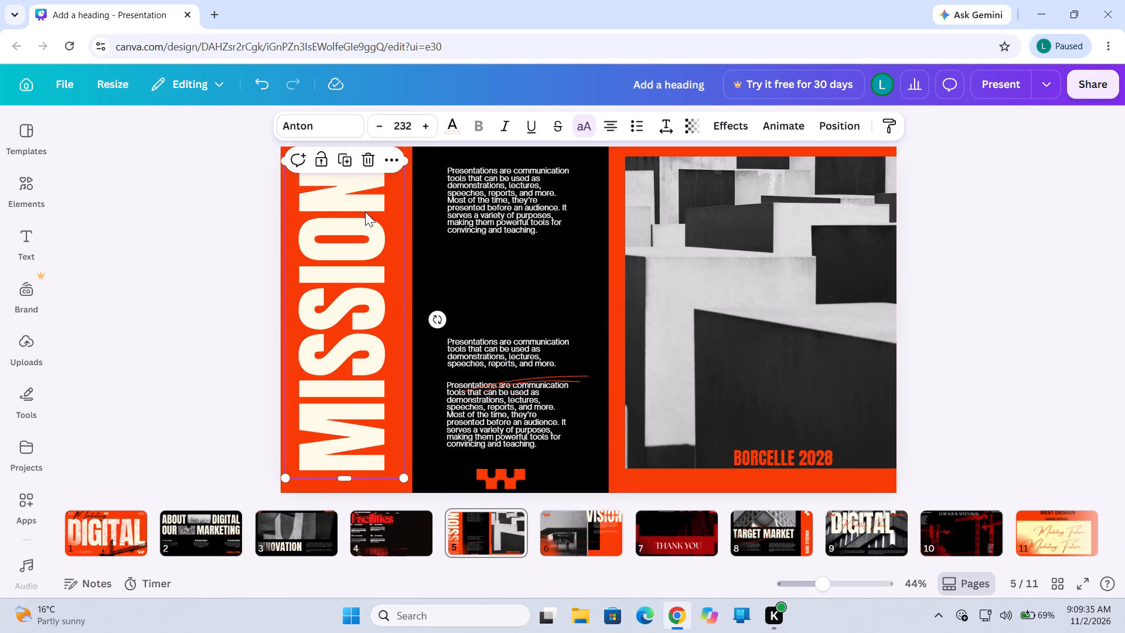
# Raise slide 5's top paragraph level with the photo's top edge and enlarge its text to about size 28.2.
pyautogui.moveTo(473, 186); pyautogui.dragTo(460, 178)
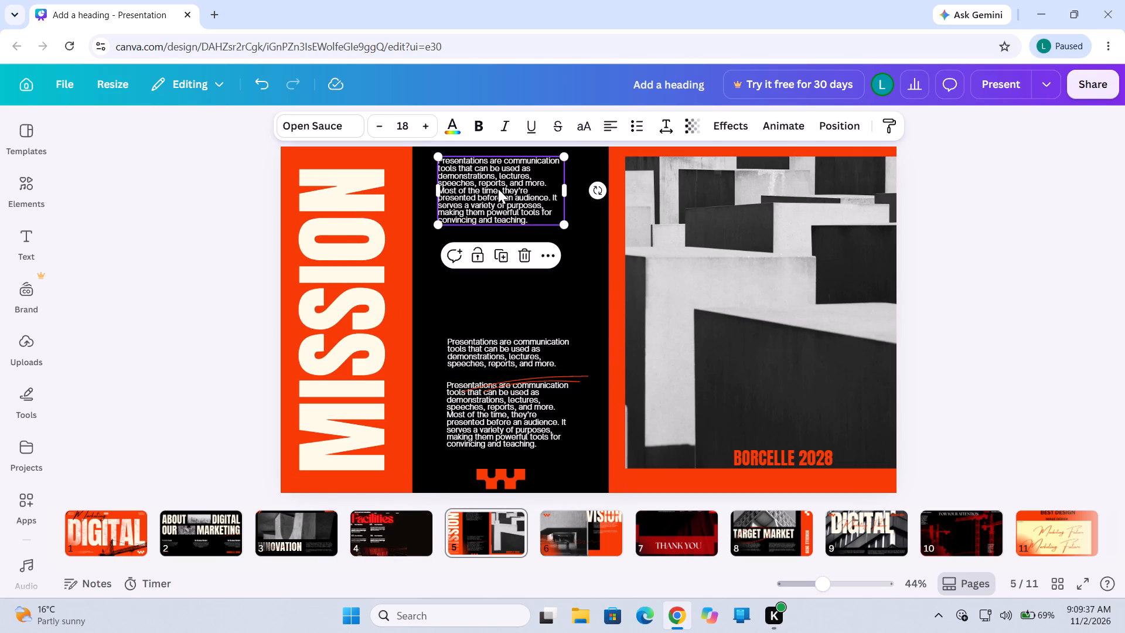
pyautogui.moveTo(568, 227); pyautogui.dragTo(569, 227)
pyautogui.moveTo(569, 227); pyautogui.dragTo(616, 227)
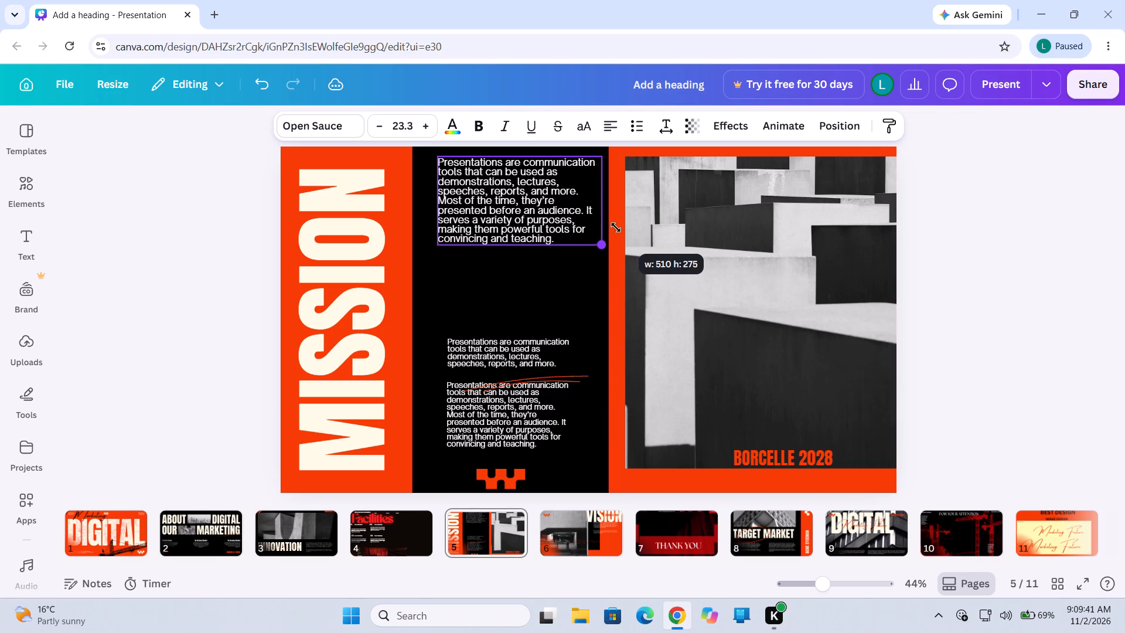
pyautogui.moveTo(616, 227); pyautogui.dragTo(625, 255)
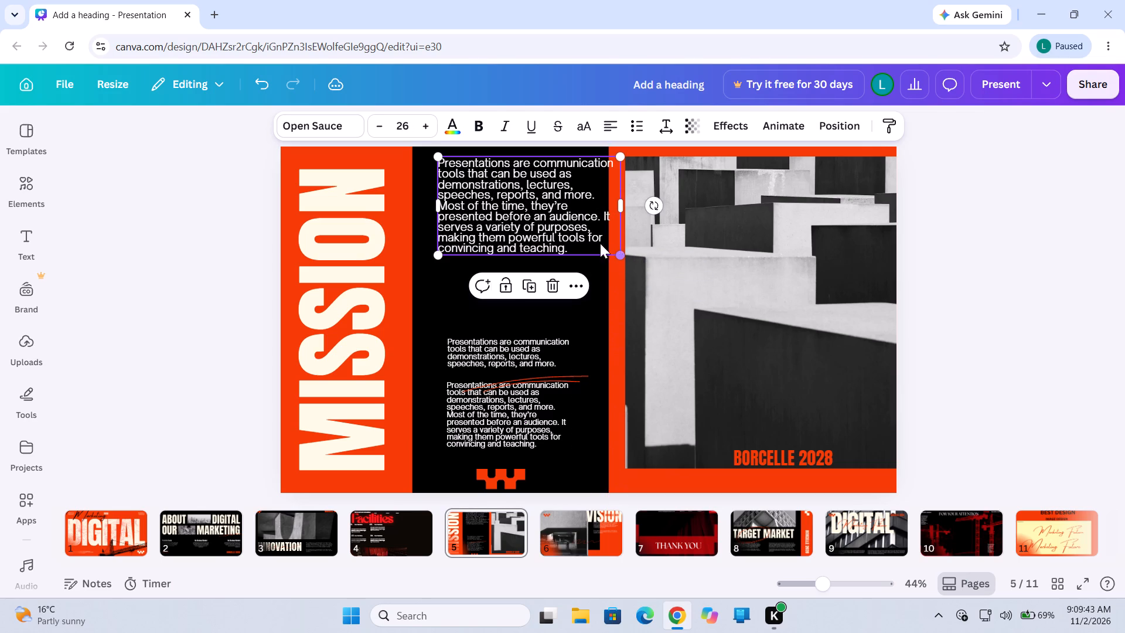
pyautogui.moveTo(438, 254); pyautogui.dragTo(419, 251)
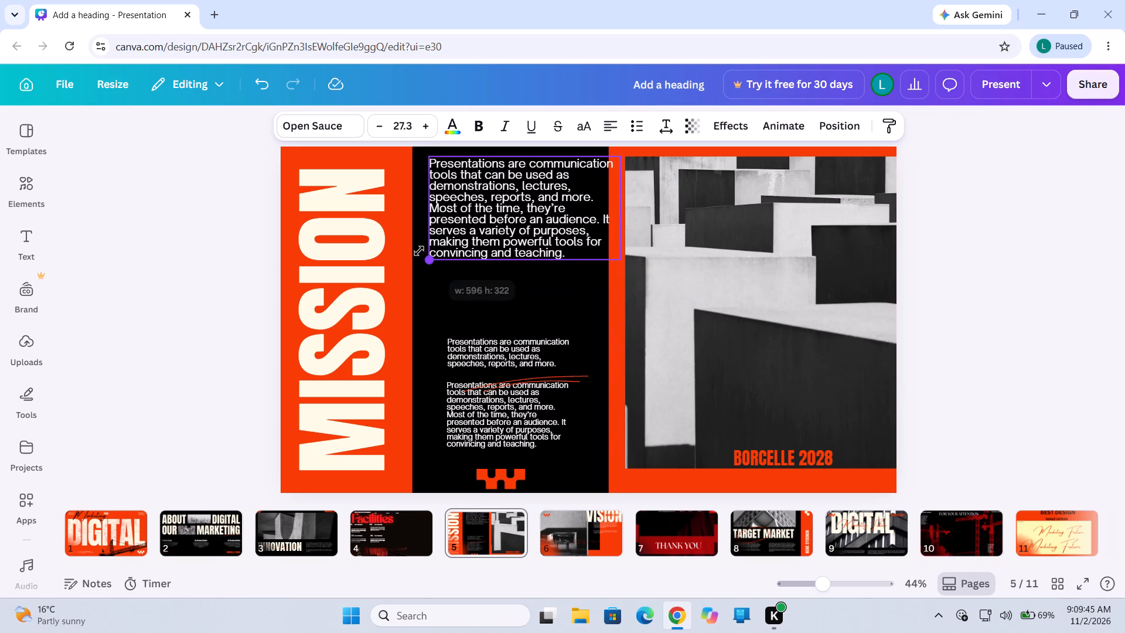
pyautogui.moveTo(419, 251); pyautogui.dragTo(420, 259)
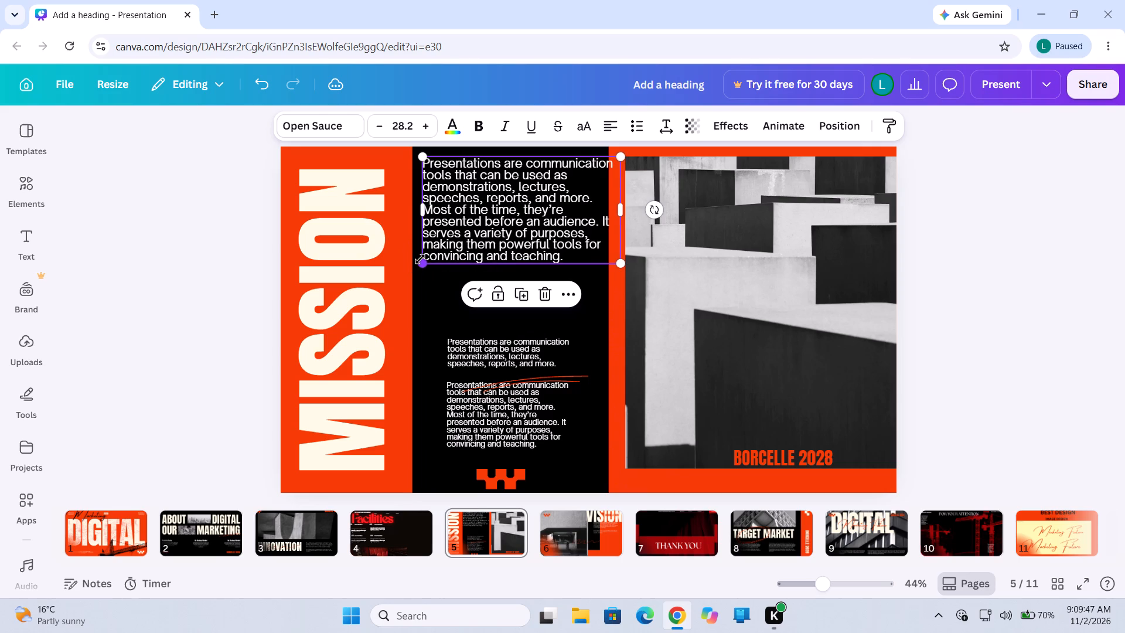
# Move slide 5's first paragraph up to the slide's top edge, flush with the black column's left edge.
pyautogui.moveTo(458, 227); pyautogui.dragTo(449, 217)
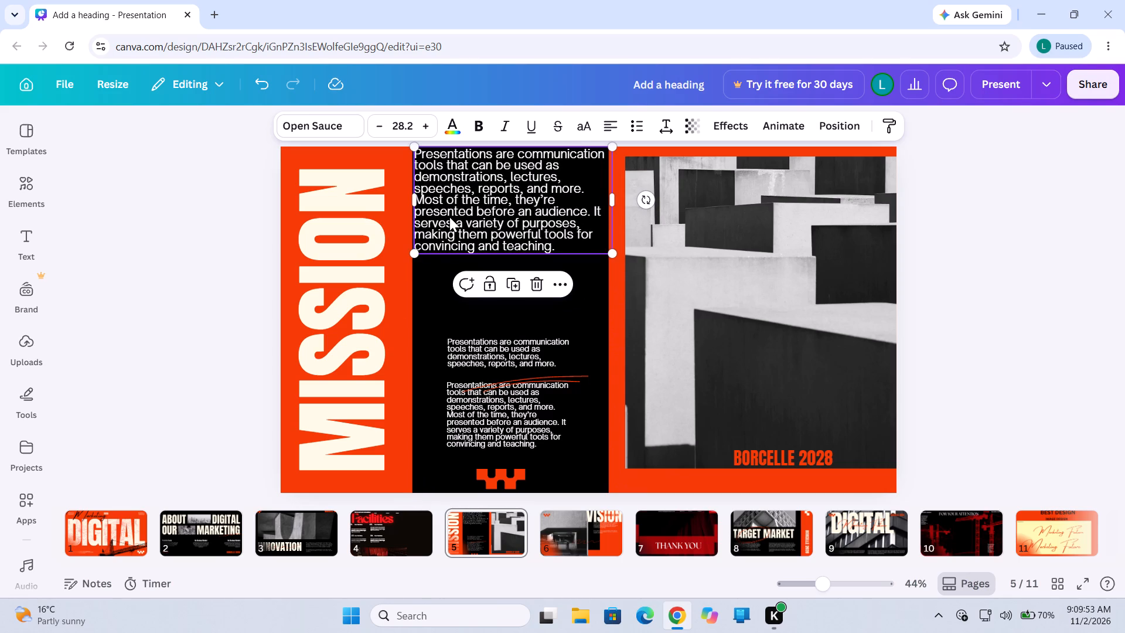
# Move the short paragraph up beneath the first one, aligned to the column's left edge, and enlarge its text to about size 28.8.
pyautogui.click(520, 347)
pyautogui.moveTo(517, 348); pyautogui.dragTo(499, 288)
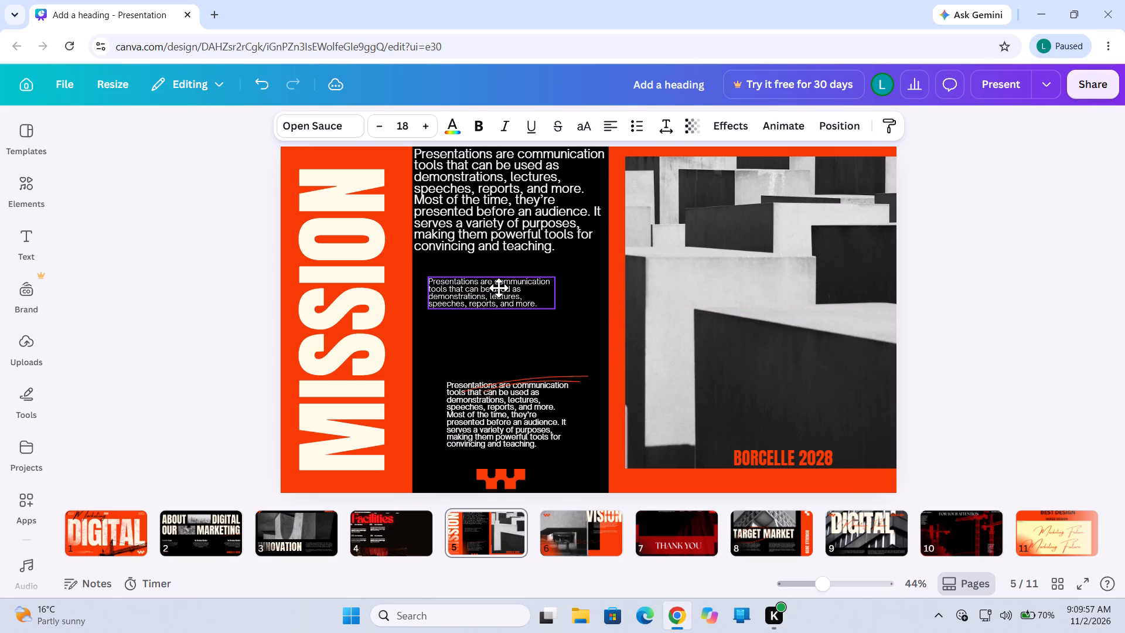
pyautogui.moveTo(499, 288); pyautogui.dragTo(487, 280)
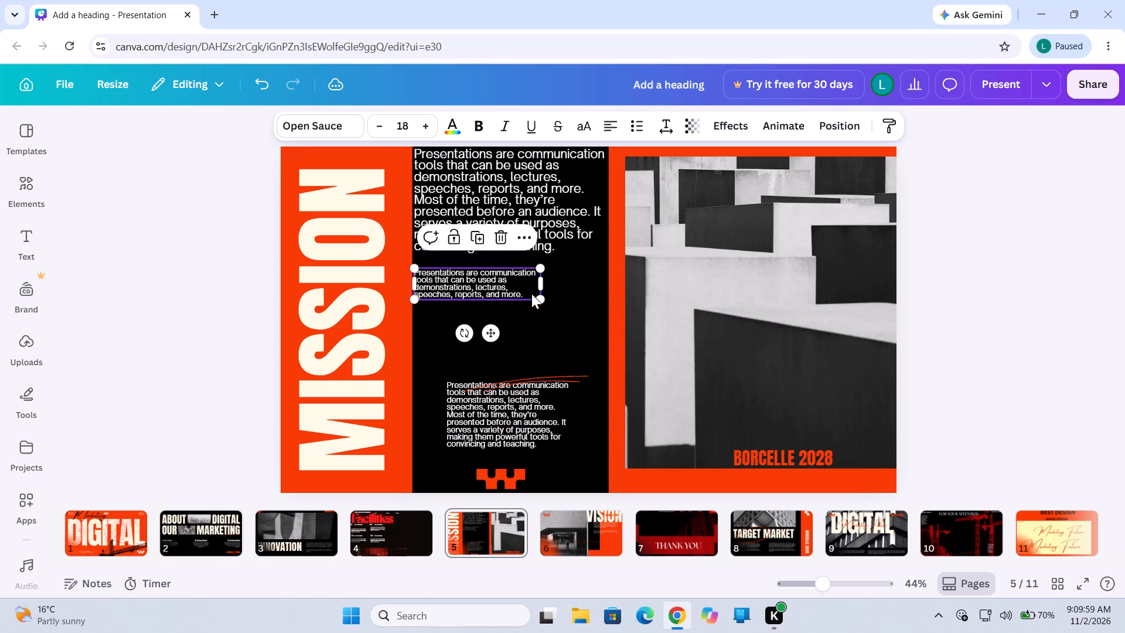
pyautogui.moveTo(539, 297); pyautogui.dragTo(587, 343)
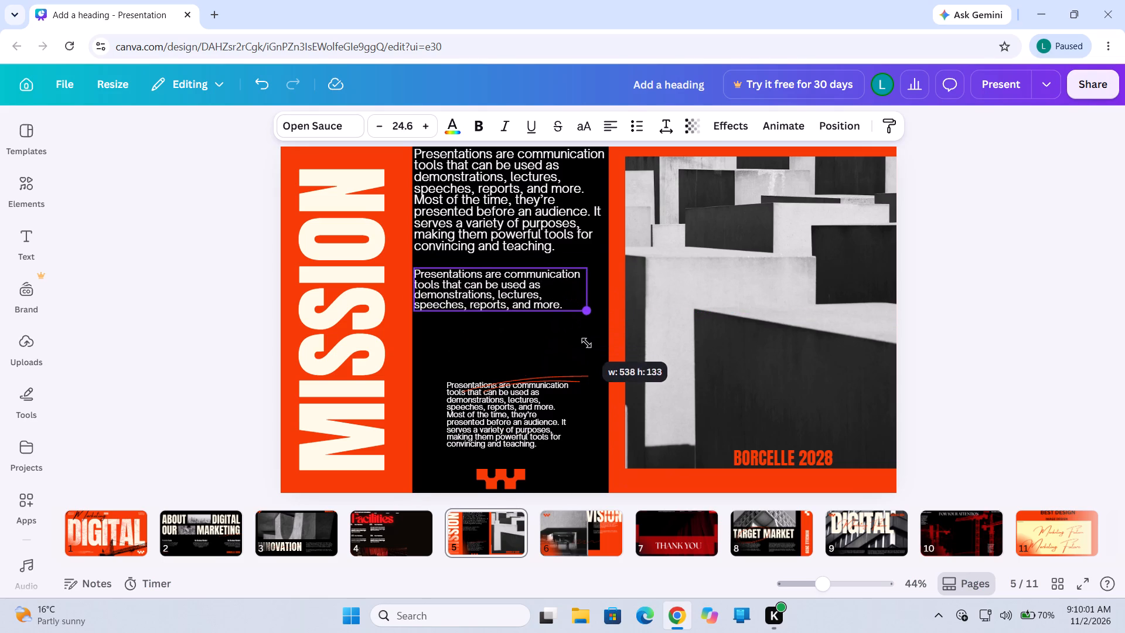
pyautogui.moveTo(587, 343); pyautogui.dragTo(598, 358)
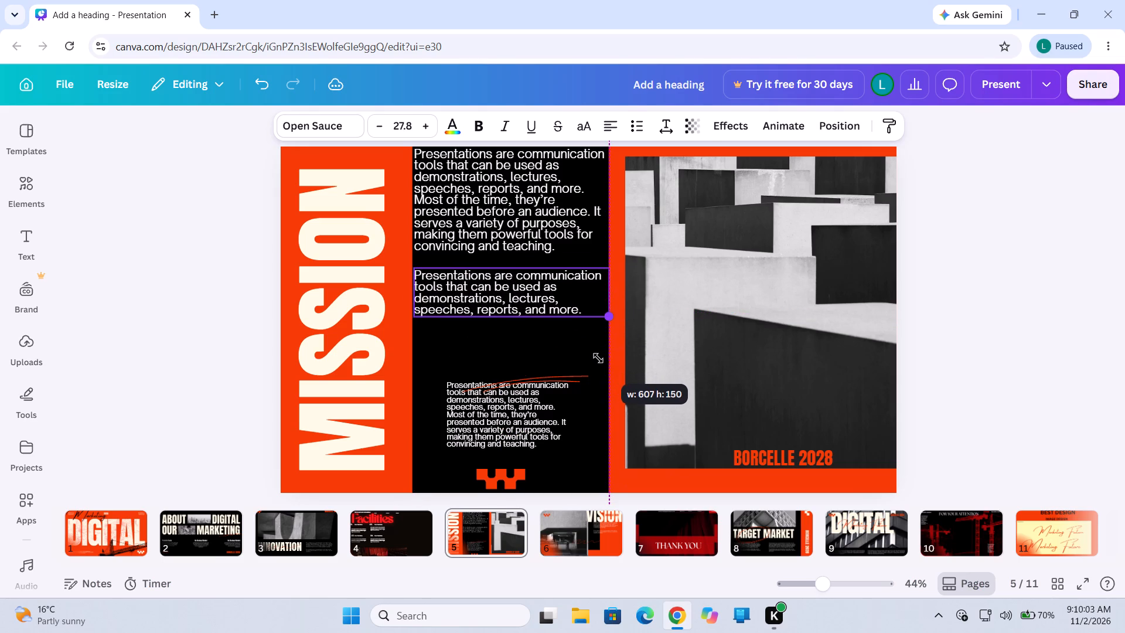
pyautogui.moveTo(598, 358); pyautogui.dragTo(604, 362)
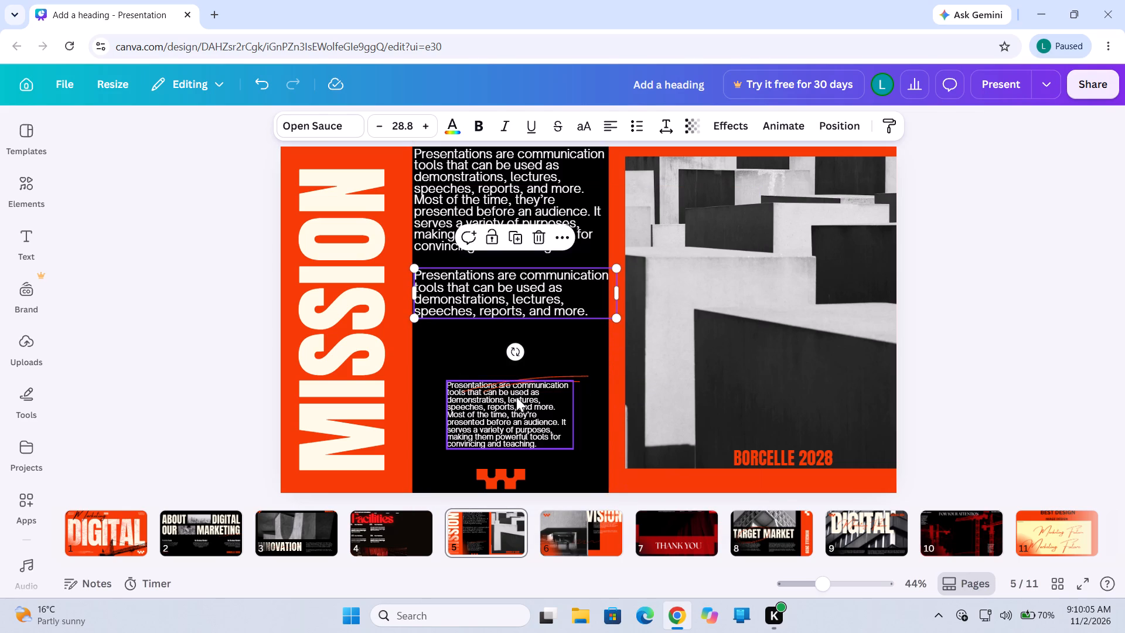
# Shift the last paragraph up and flush with the black column's left edge, and enlarge its text to about size 28.8.
pyautogui.moveTo(485, 406); pyautogui.dragTo(454, 375)
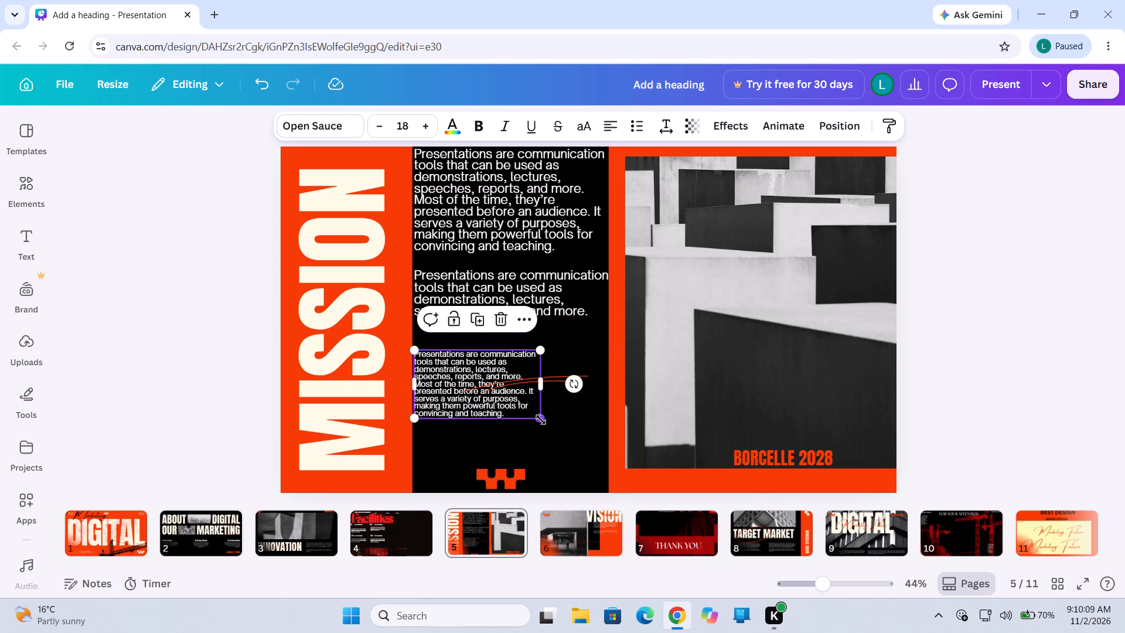
pyautogui.moveTo(546, 420); pyautogui.dragTo(602, 490)
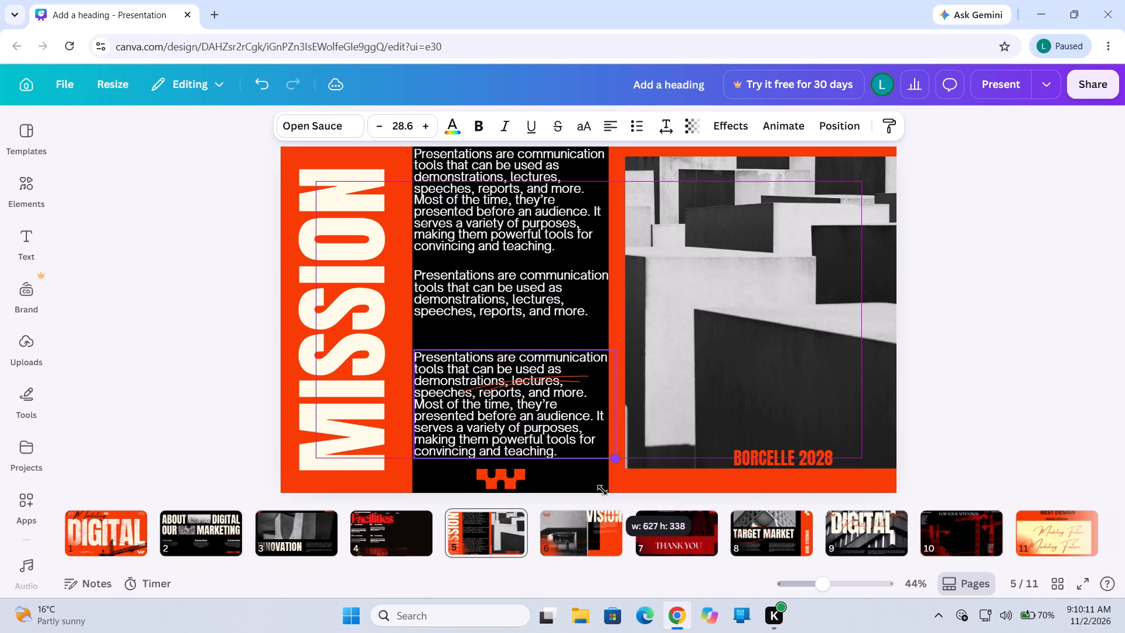
pyautogui.moveTo(602, 490); pyautogui.dragTo(605, 491)
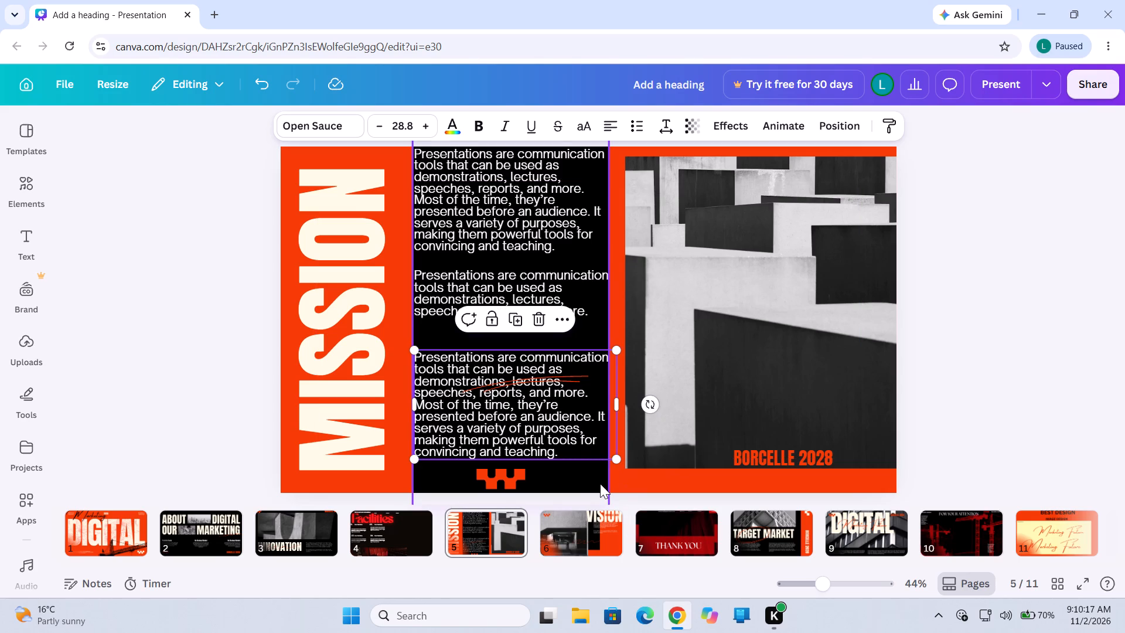
# Lower all three paragraphs so the last ends level with the photo's bottom edge, keeping left alignment and equal gaps of about 45 between them.
pyautogui.click(765, 356)
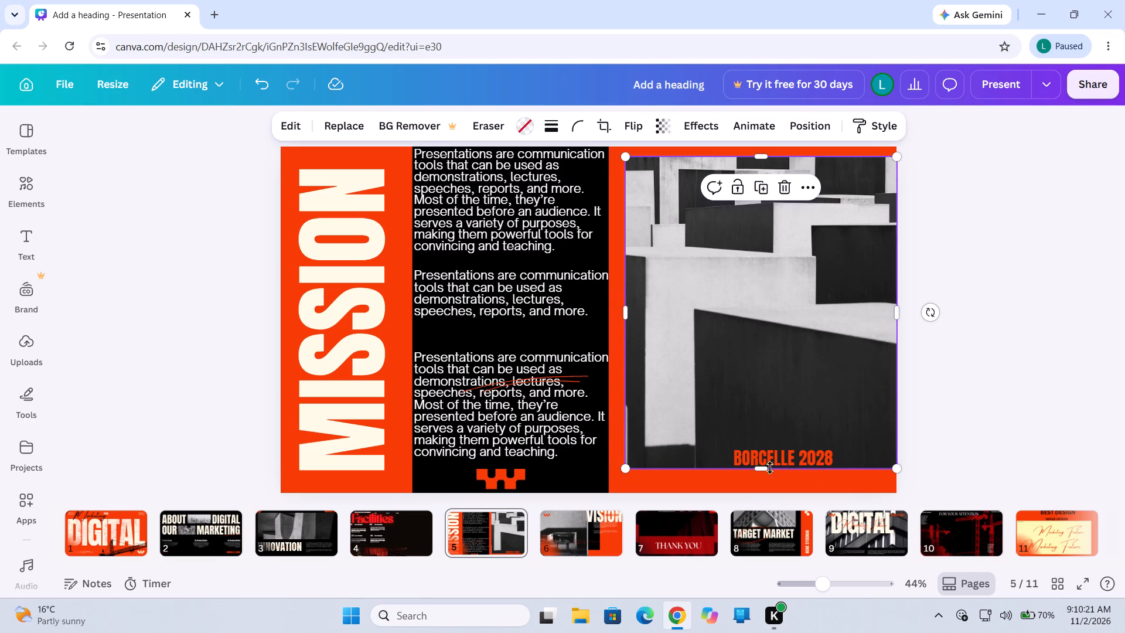
pyautogui.moveTo(514, 407); pyautogui.dragTo(523, 421)
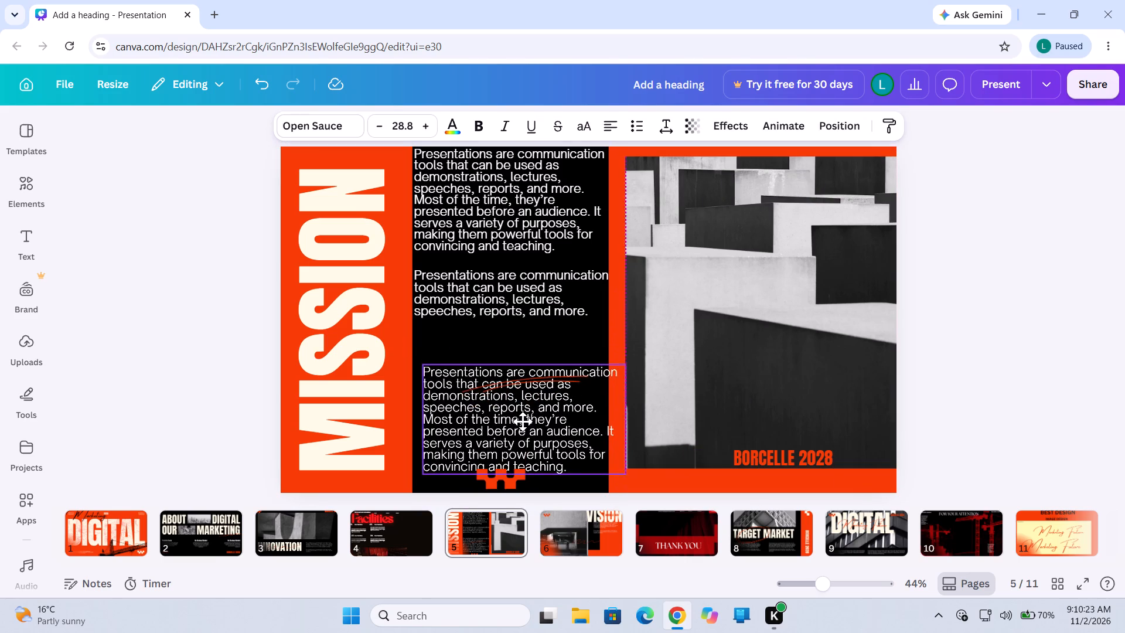
pyautogui.moveTo(523, 421); pyautogui.dragTo(516, 416)
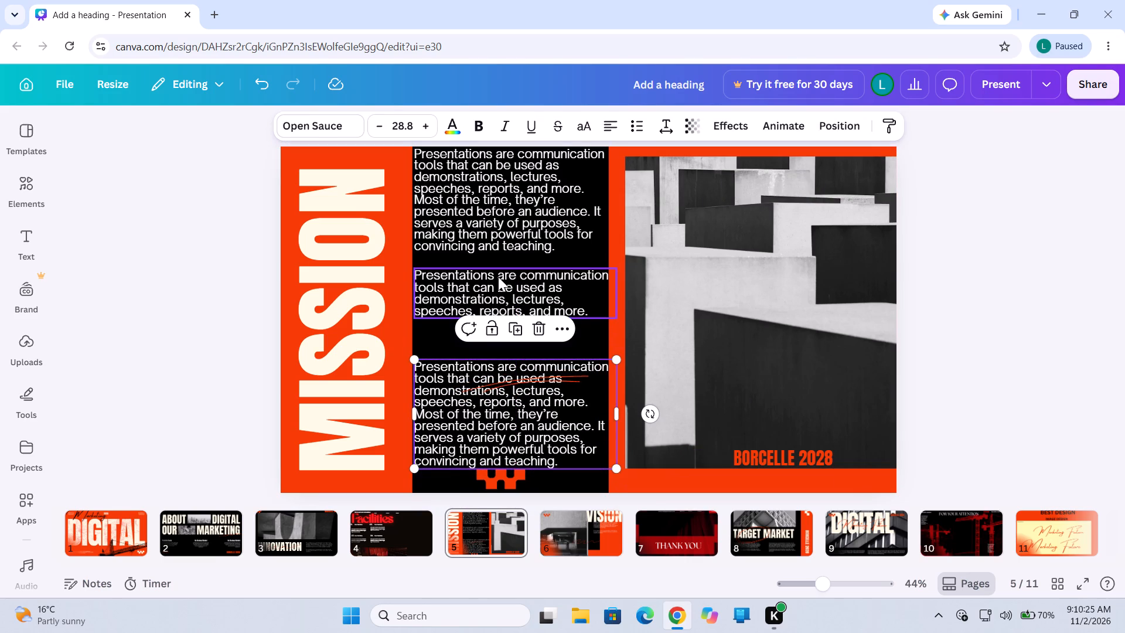
pyautogui.moveTo(498, 277); pyautogui.dragTo(498, 298)
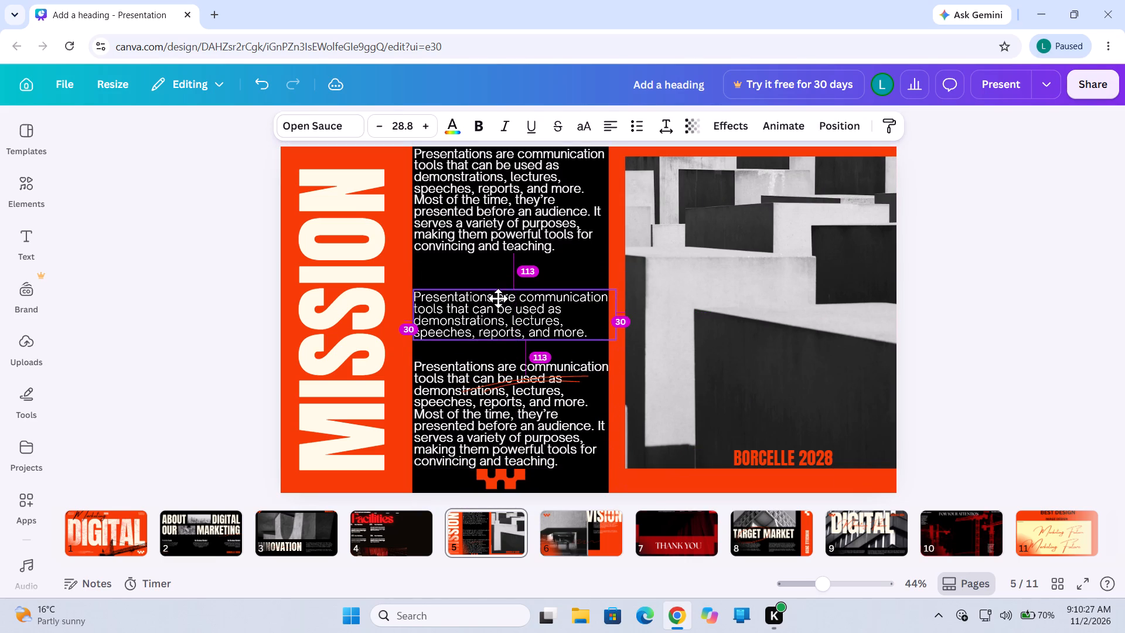
pyautogui.moveTo(498, 298); pyautogui.dragTo(503, 301)
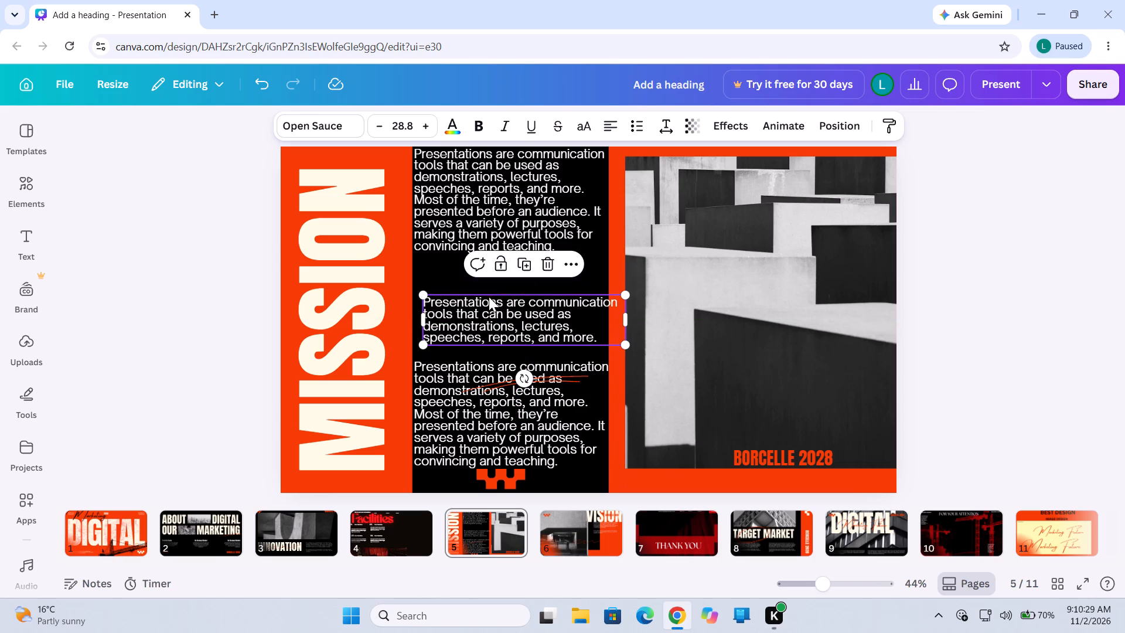
pyautogui.moveTo(489, 304); pyautogui.dragTo(483, 302)
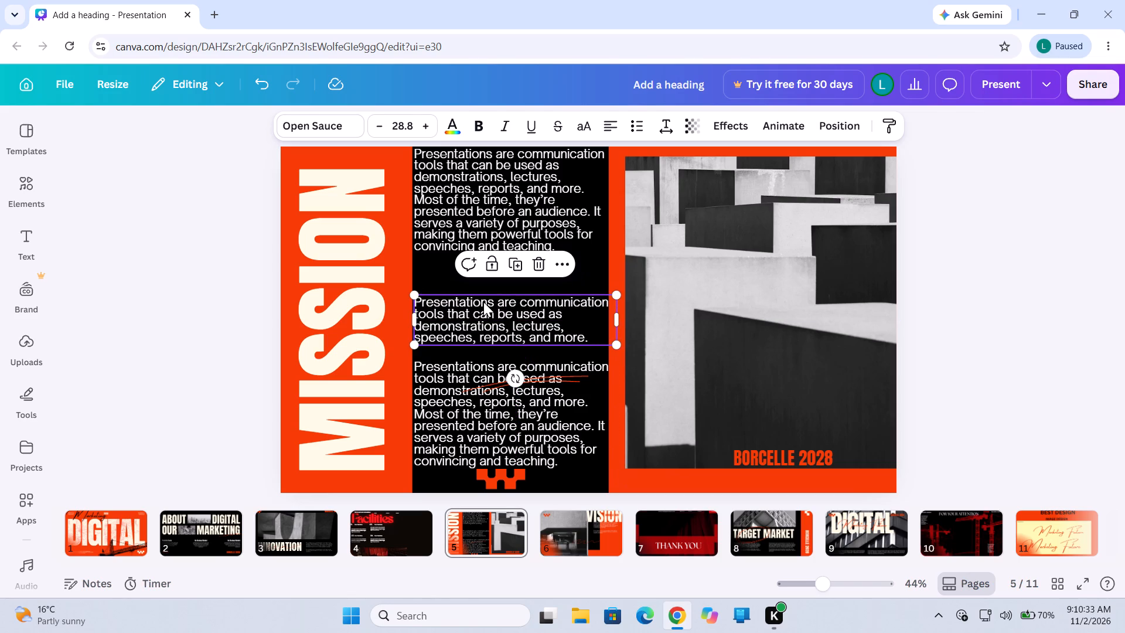
pyautogui.moveTo(509, 177); pyautogui.dragTo(512, 179)
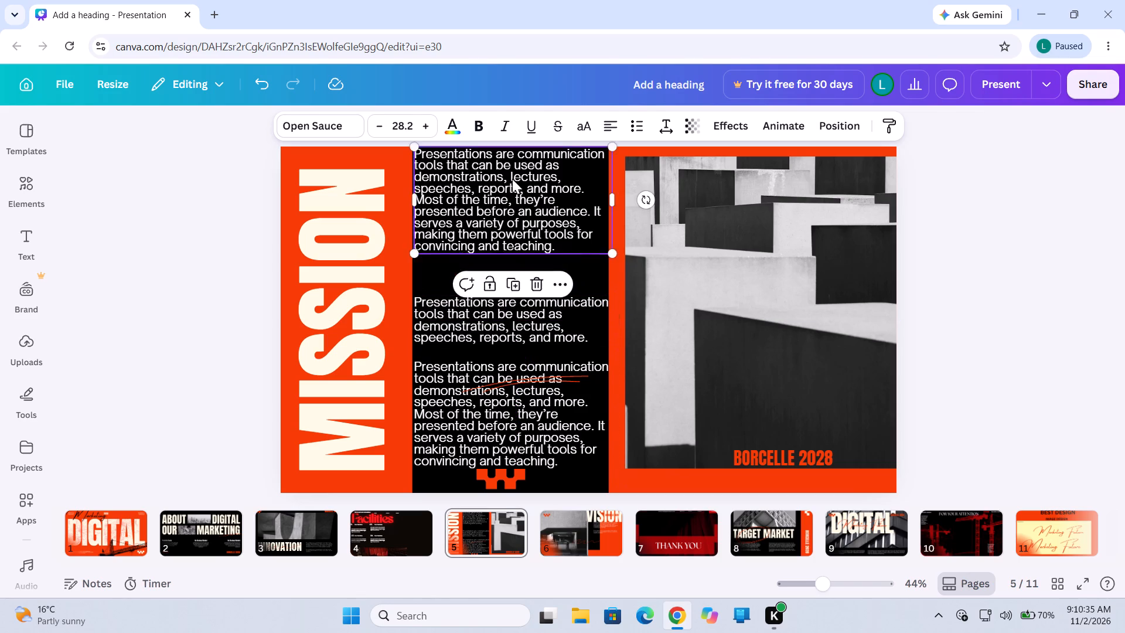
pyautogui.moveTo(512, 179); pyautogui.dragTo(517, 200)
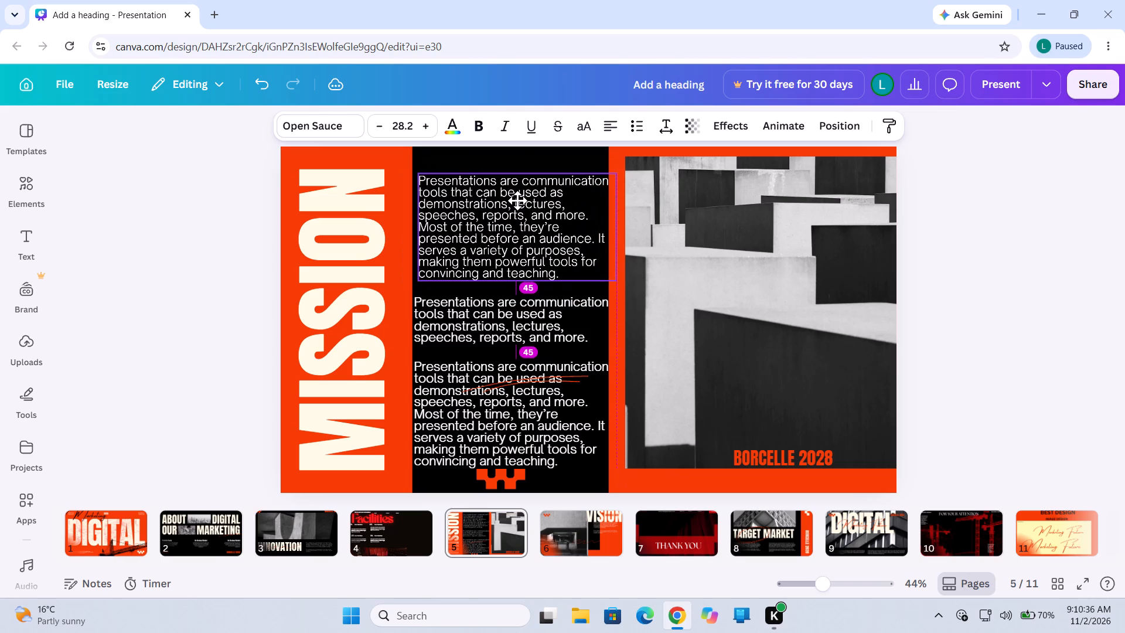
pyautogui.moveTo(517, 200); pyautogui.dragTo(510, 199)
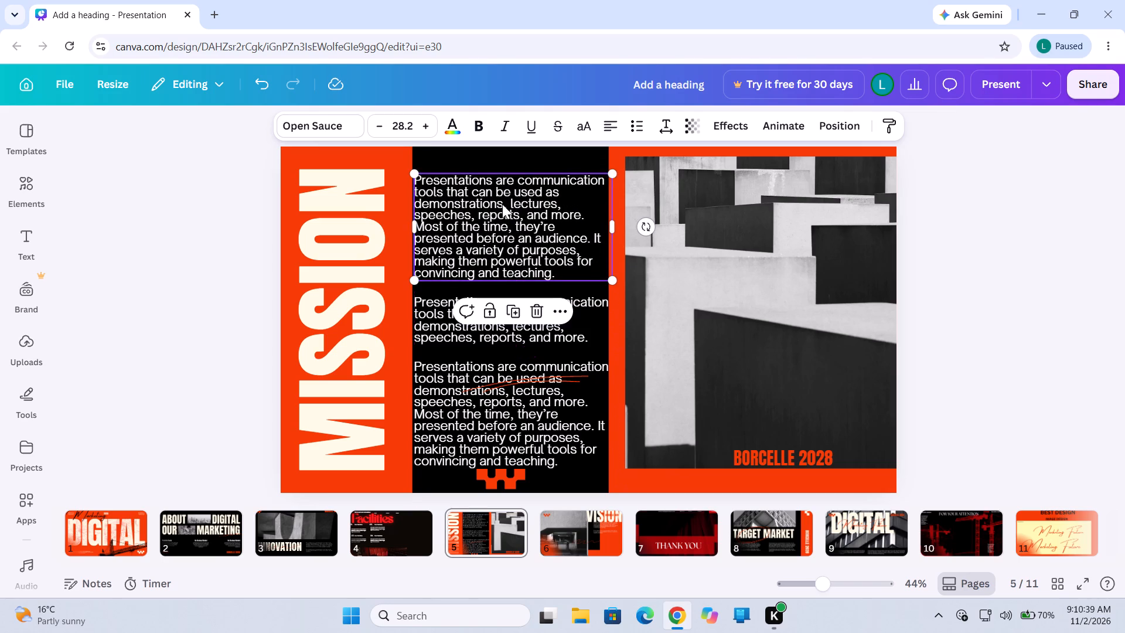
pyautogui.click(502, 480)
pyautogui.rightClick(502, 481)
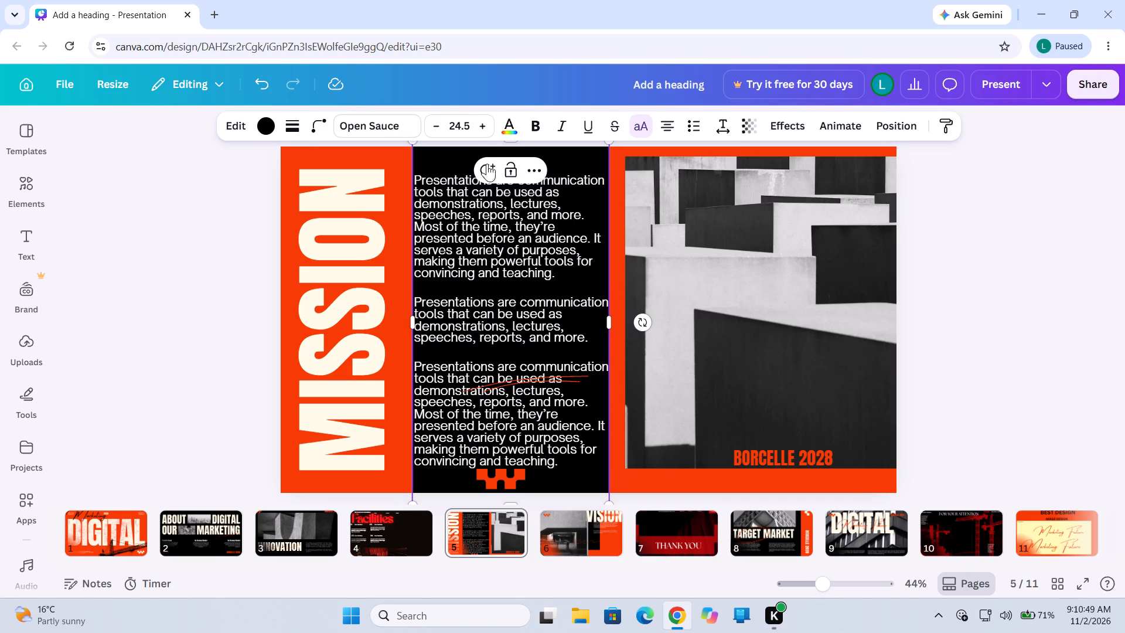
pyautogui.click(451, 167)
pyautogui.click(455, 202)
pyautogui.click(480, 166)
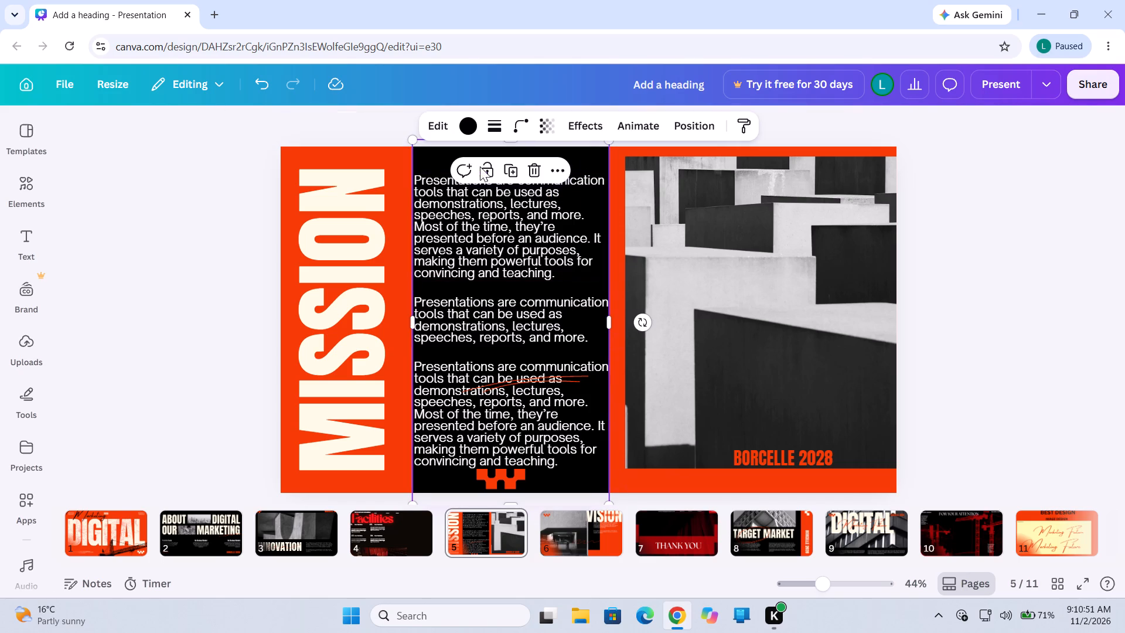
pyautogui.rightClick(442, 159)
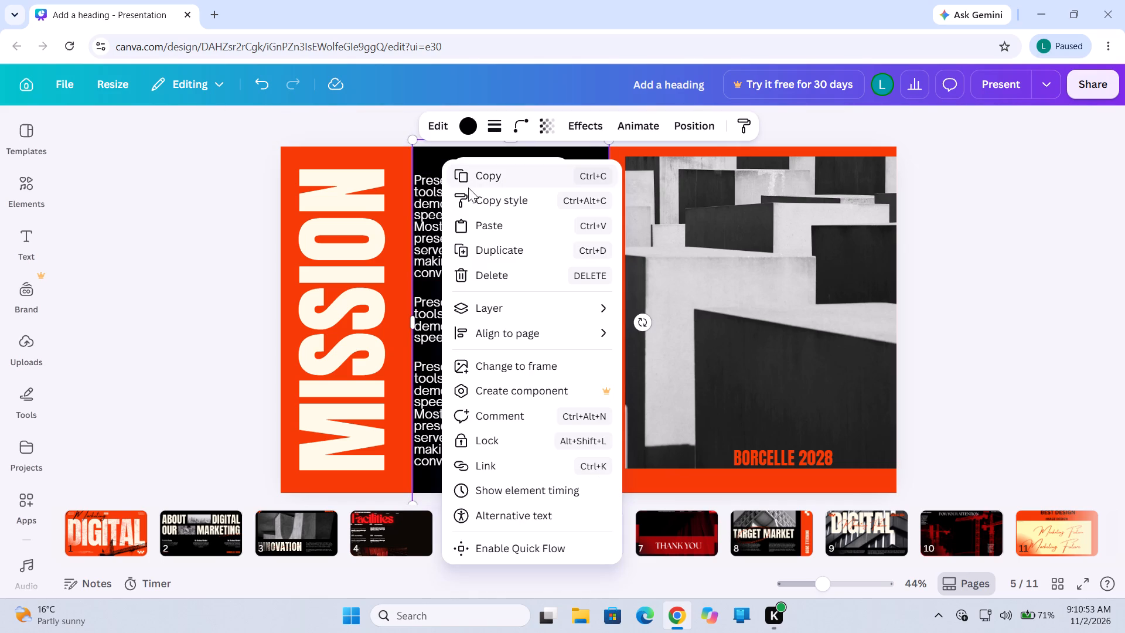
pyautogui.click(493, 223)
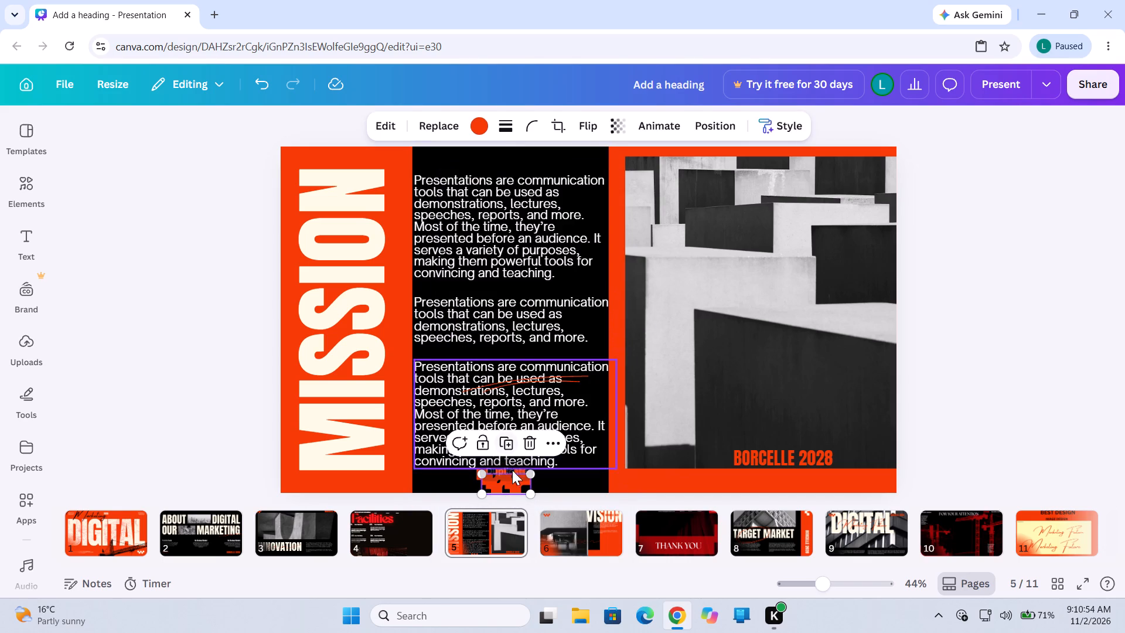
# Move the duplicate logo to the top of the black column, upright above the first paragraph and in line with the bottom logo.
pyautogui.moveTo(512, 479); pyautogui.dragTo(493, 206)
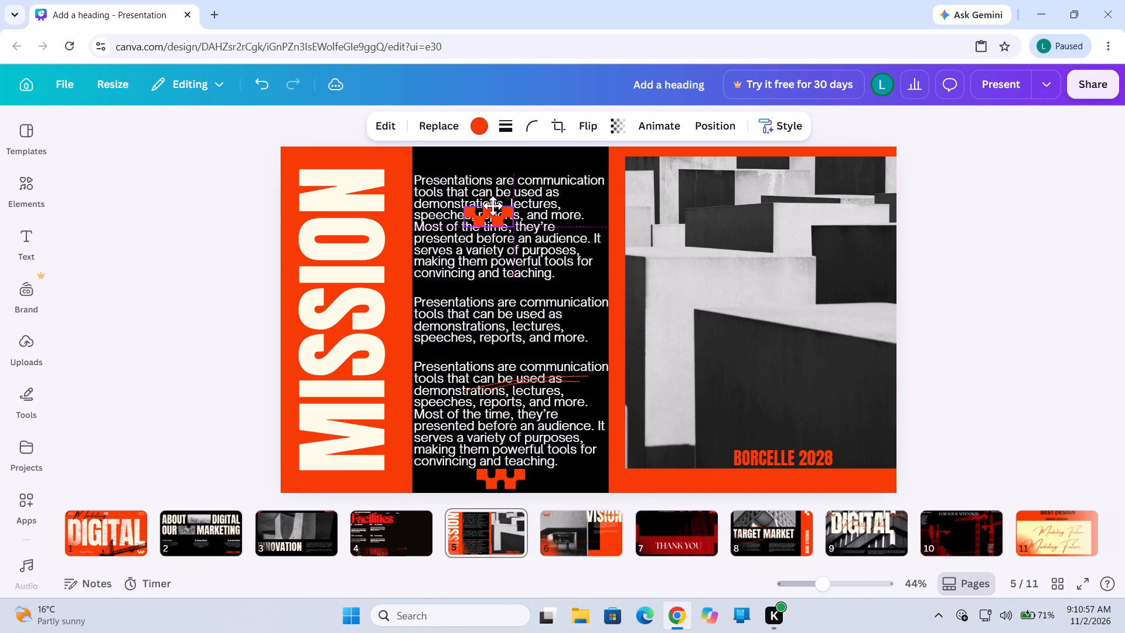
pyautogui.moveTo(493, 206); pyautogui.dragTo(492, 200)
pyautogui.moveTo(471, 243); pyautogui.dragTo(456, 199)
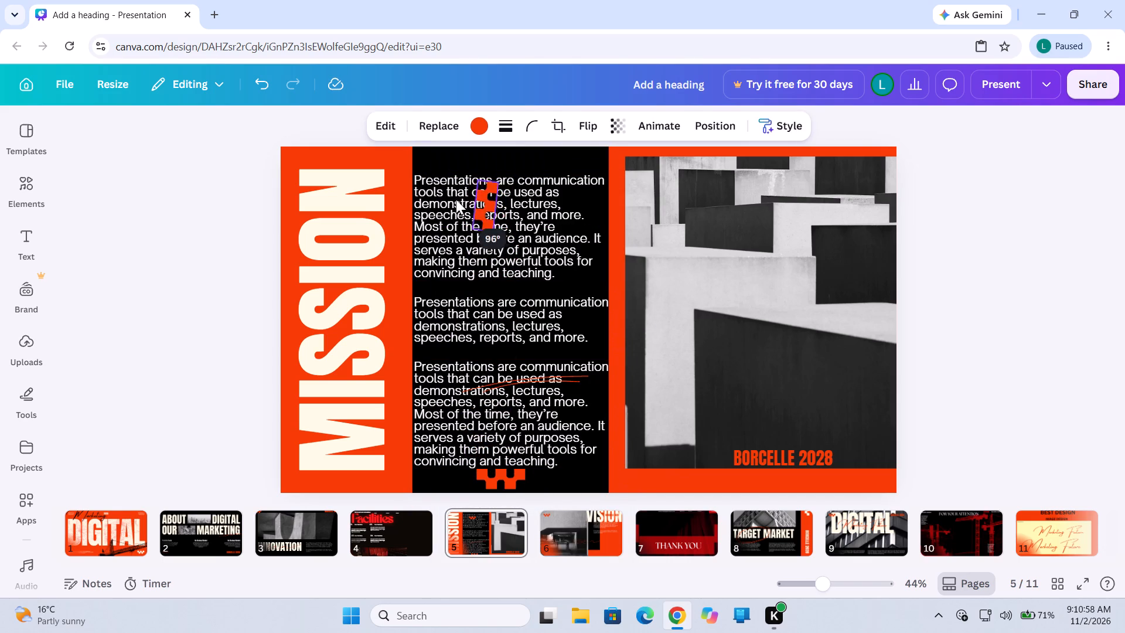
pyautogui.moveTo(456, 199); pyautogui.dragTo(487, 182)
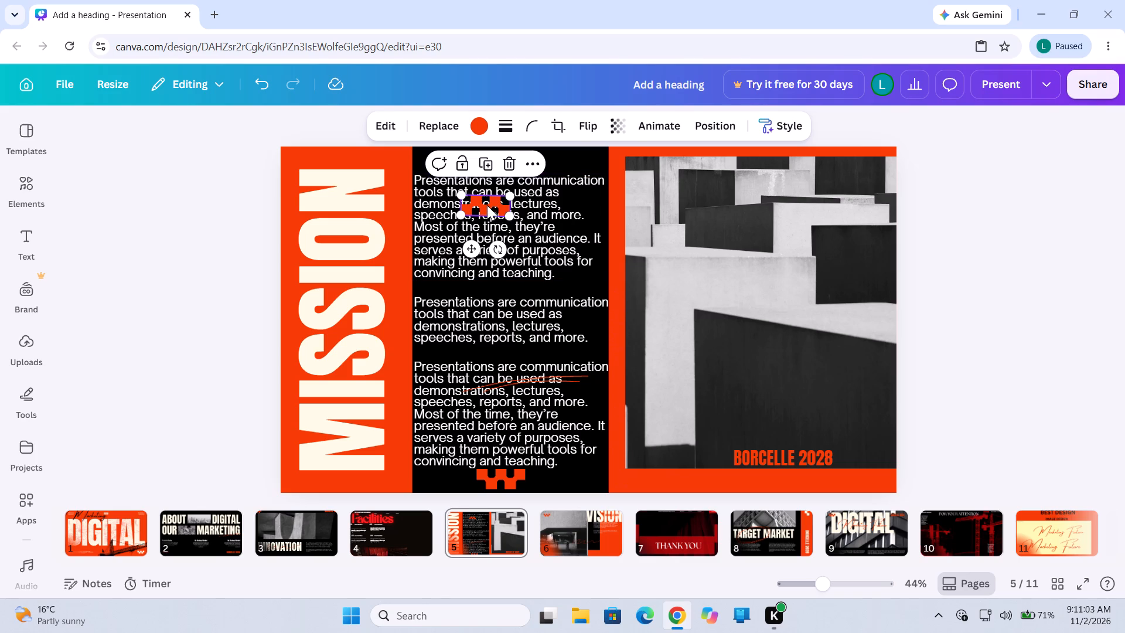
pyautogui.moveTo(486, 205); pyautogui.dragTo(479, 164)
pyautogui.click(479, 164)
pyautogui.moveTo(479, 163); pyautogui.dragTo(480, 163)
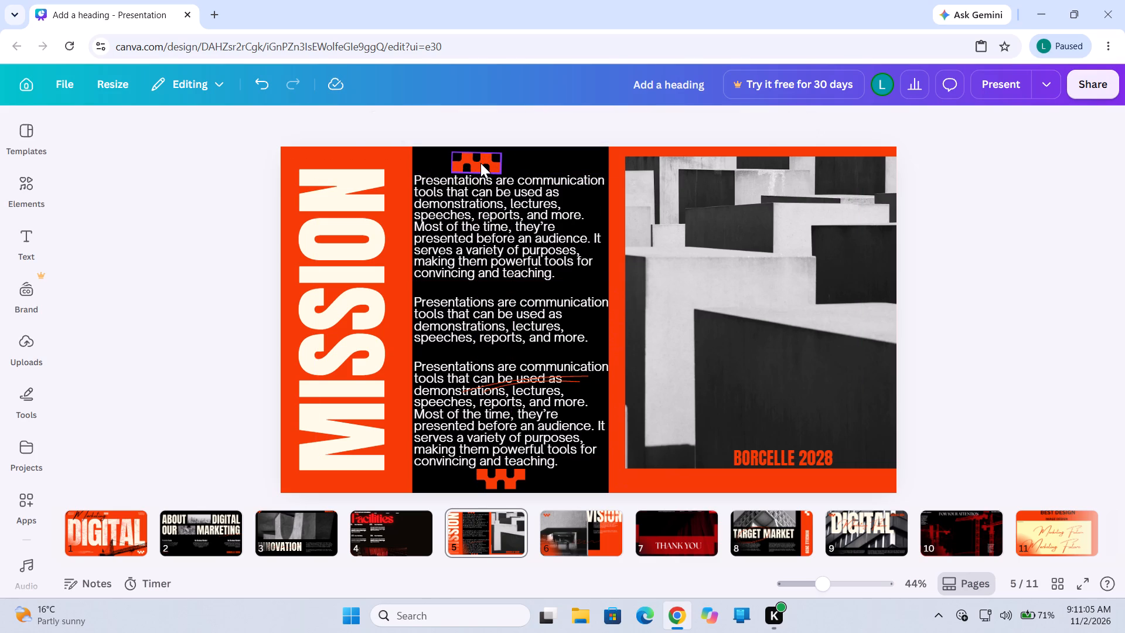
pyautogui.moveTo(480, 163); pyautogui.dragTo(507, 166)
pyautogui.moveTo(475, 161); pyautogui.dragTo(489, 158)
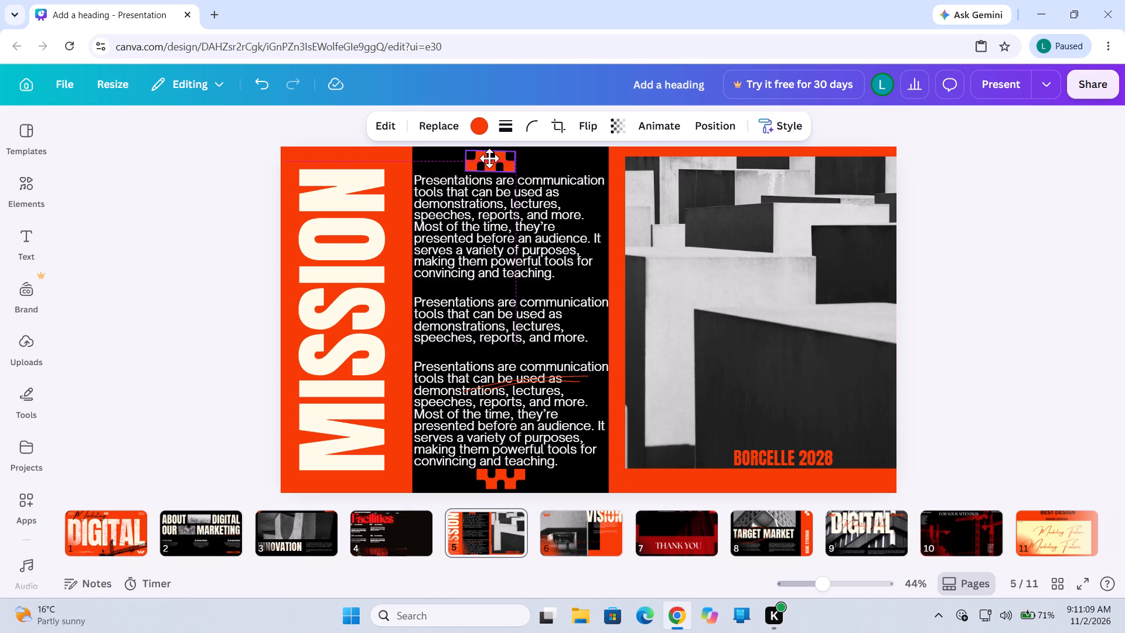
pyautogui.moveTo(489, 158); pyautogui.dragTo(488, 157)
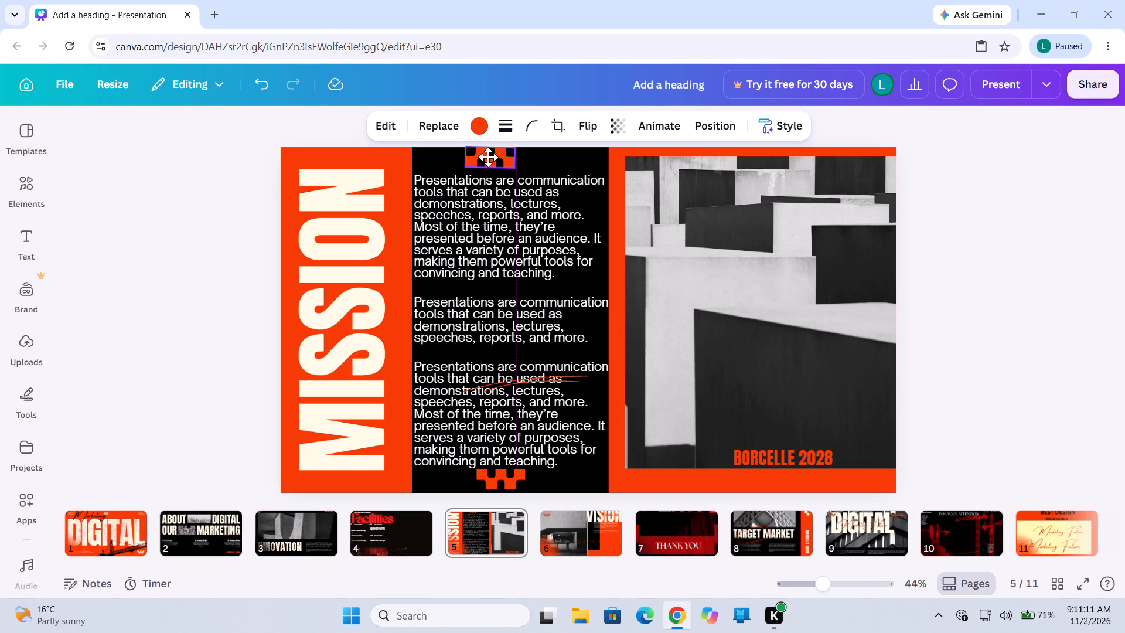
pyautogui.moveTo(488, 157); pyautogui.dragTo(497, 163)
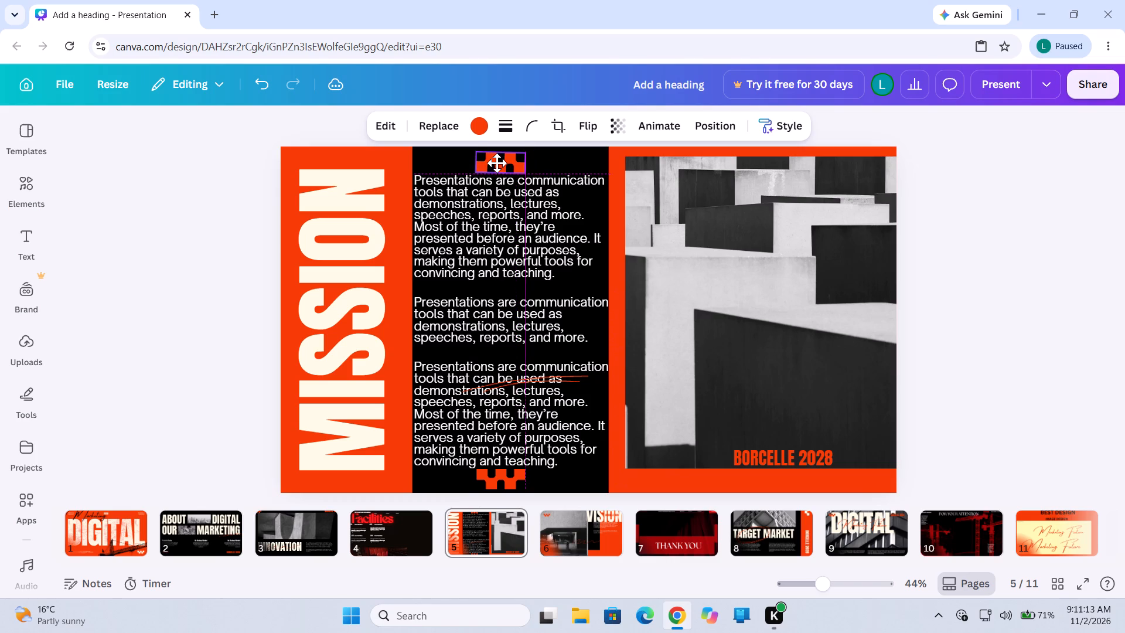
pyautogui.moveTo(497, 163); pyautogui.dragTo(497, 163)
pyautogui.click(497, 162)
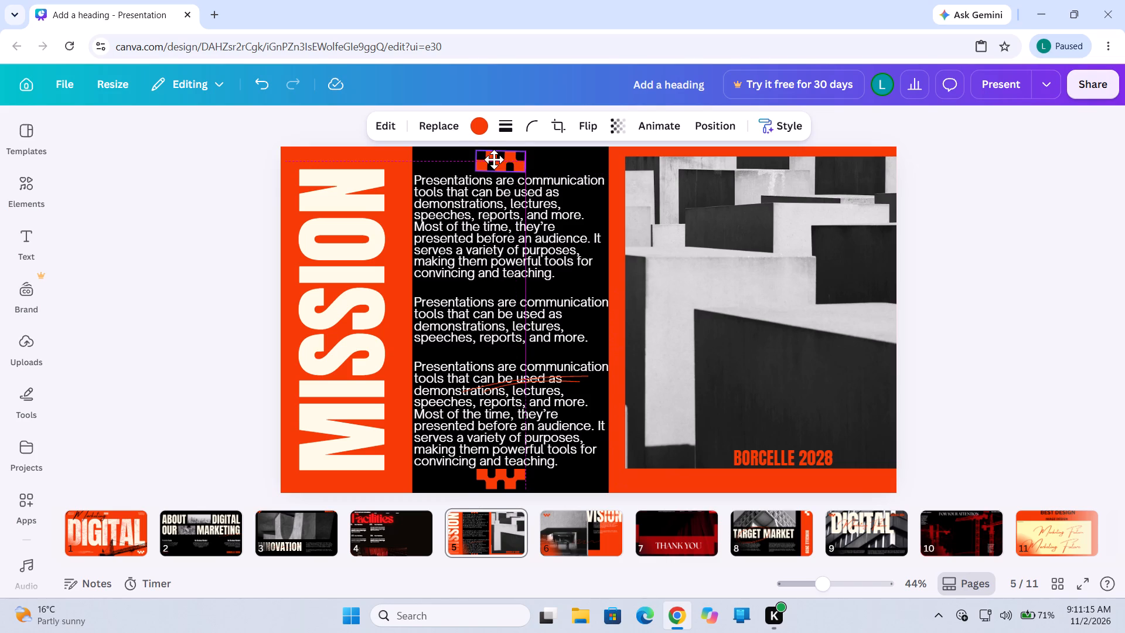
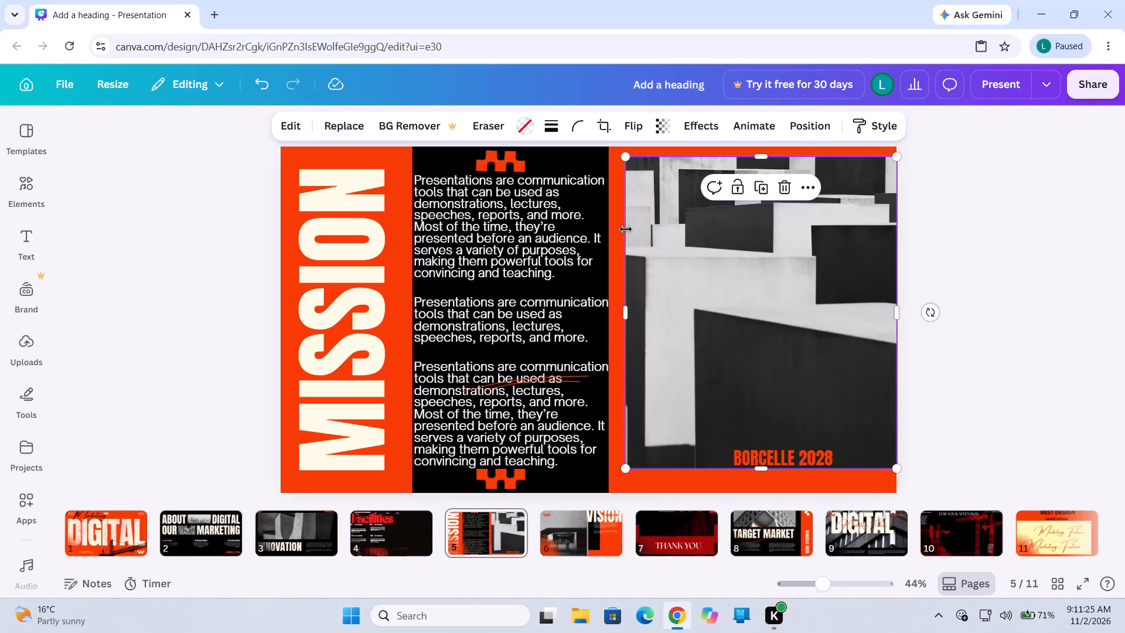
# Select the black column behind the Mission paragraphs on slide 5.
pyautogui.click(493, 172)
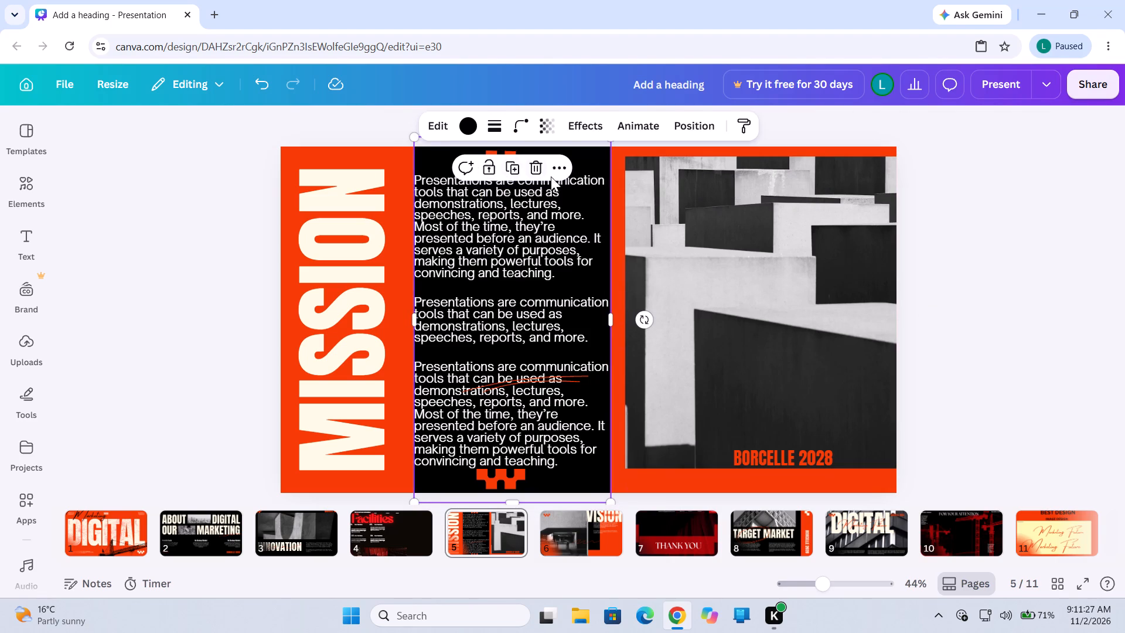
pyautogui.click(597, 152)
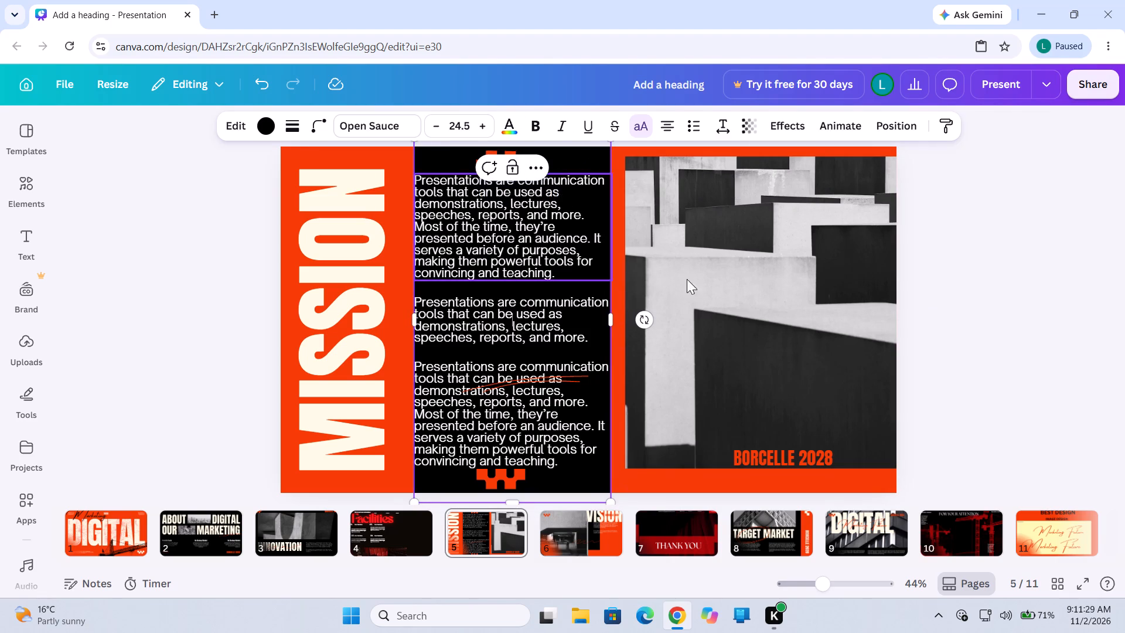
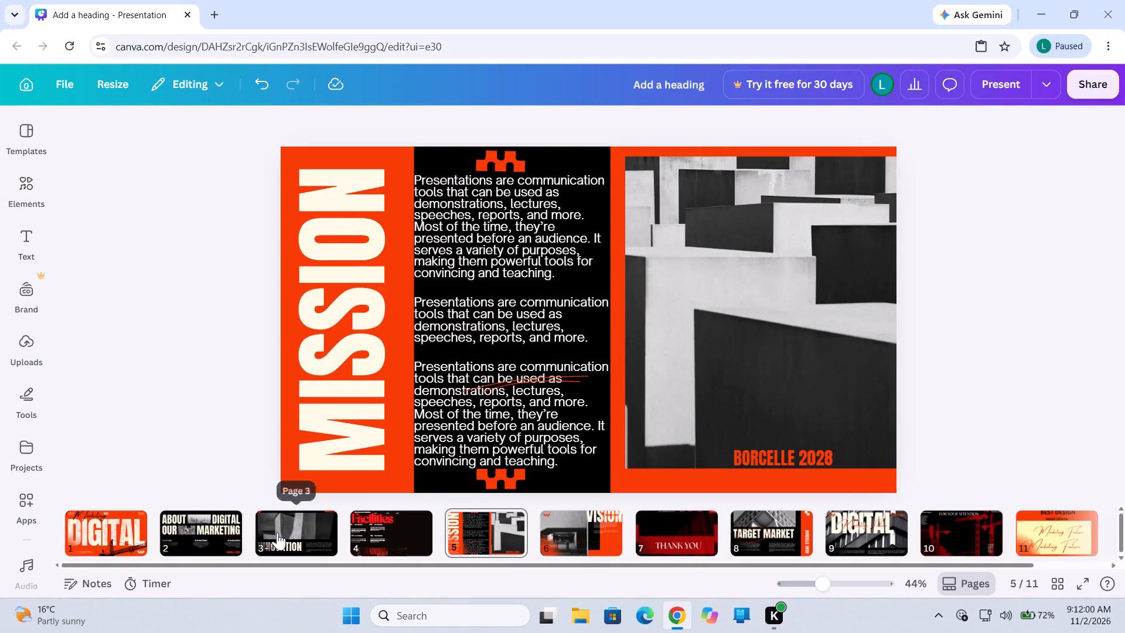
# On slide 2, move the title words ABOUT and DIGITAL up toward the slide's top corners, level with each other.
pyautogui.click(210, 530)
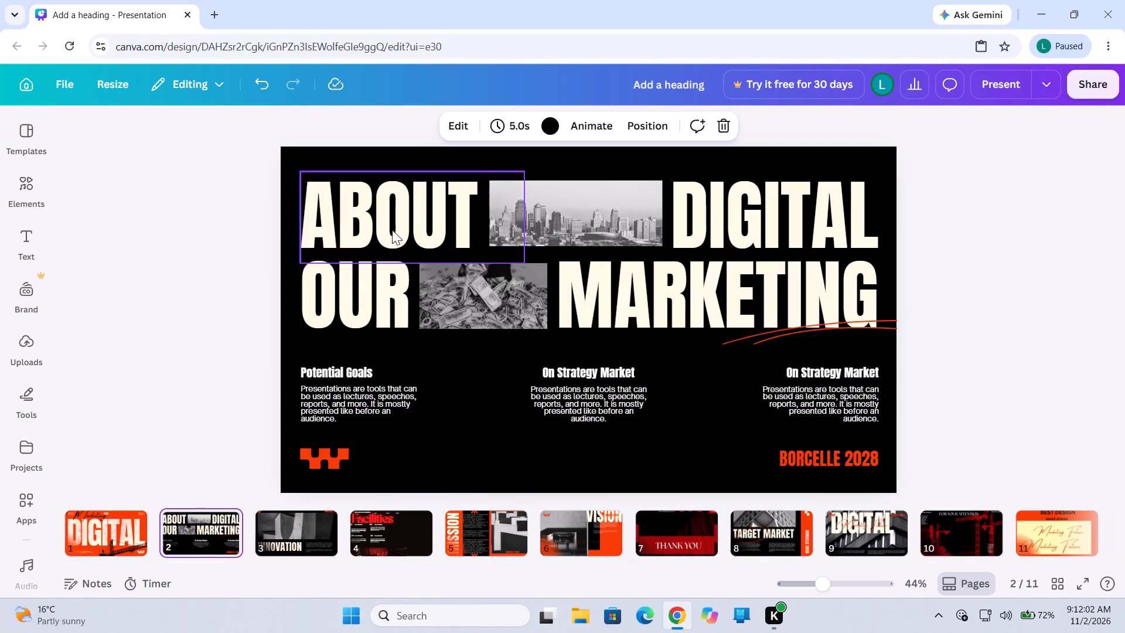
pyautogui.moveTo(394, 228); pyautogui.dragTo(387, 201)
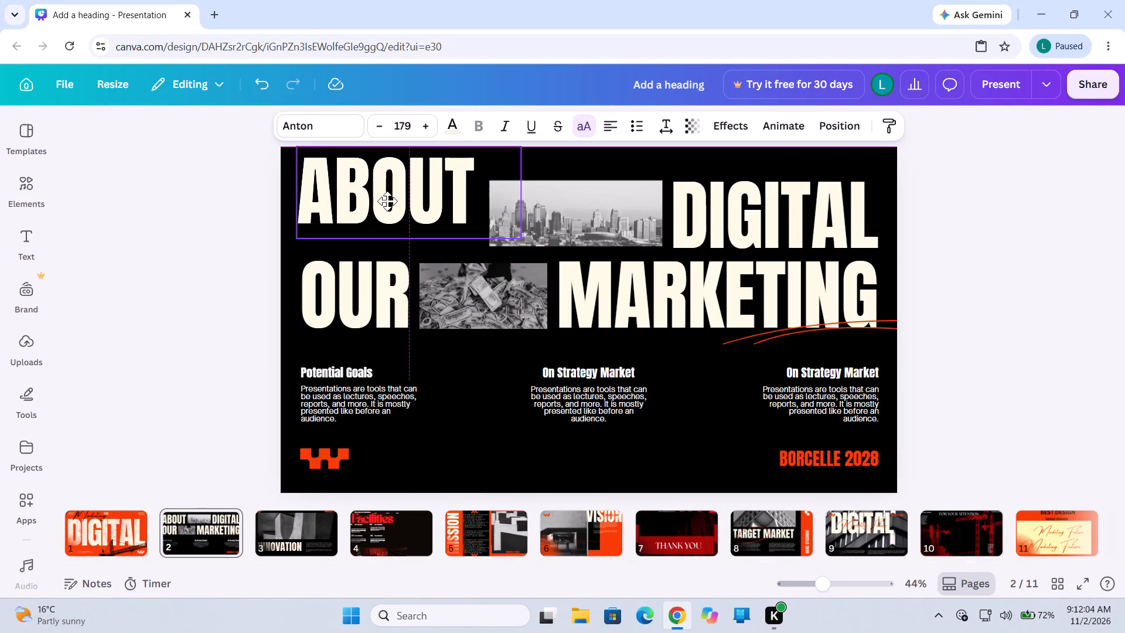
pyautogui.moveTo(387, 201); pyautogui.dragTo(376, 202)
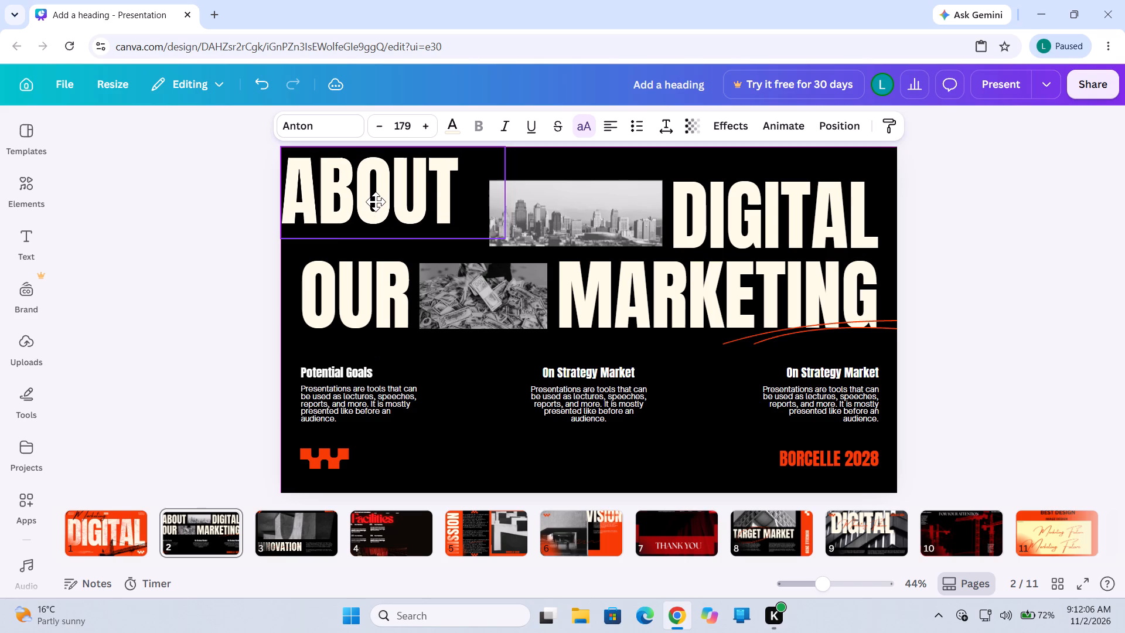
pyautogui.moveTo(376, 202); pyautogui.dragTo(379, 201)
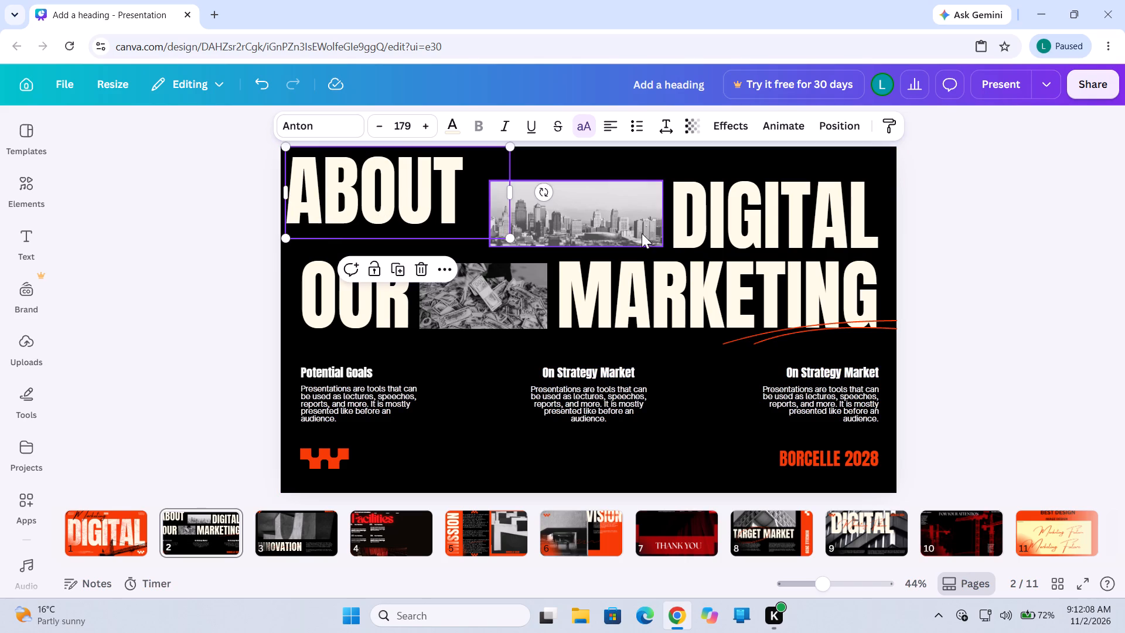
pyautogui.moveTo(717, 213); pyautogui.dragTo(720, 191)
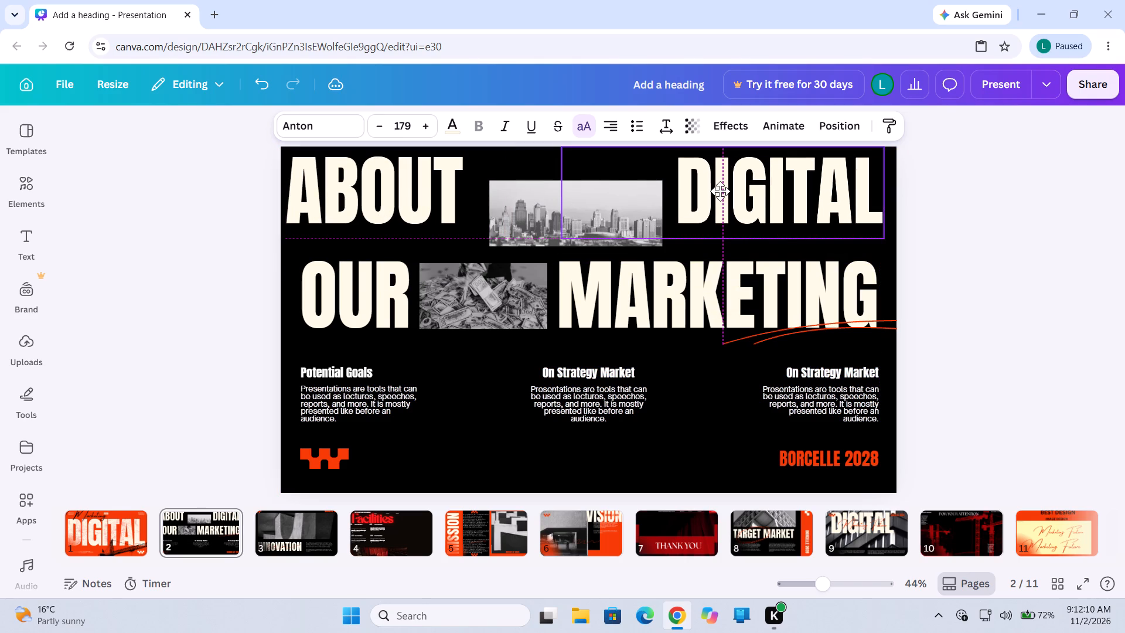
pyautogui.moveTo(720, 191); pyautogui.dragTo(721, 191)
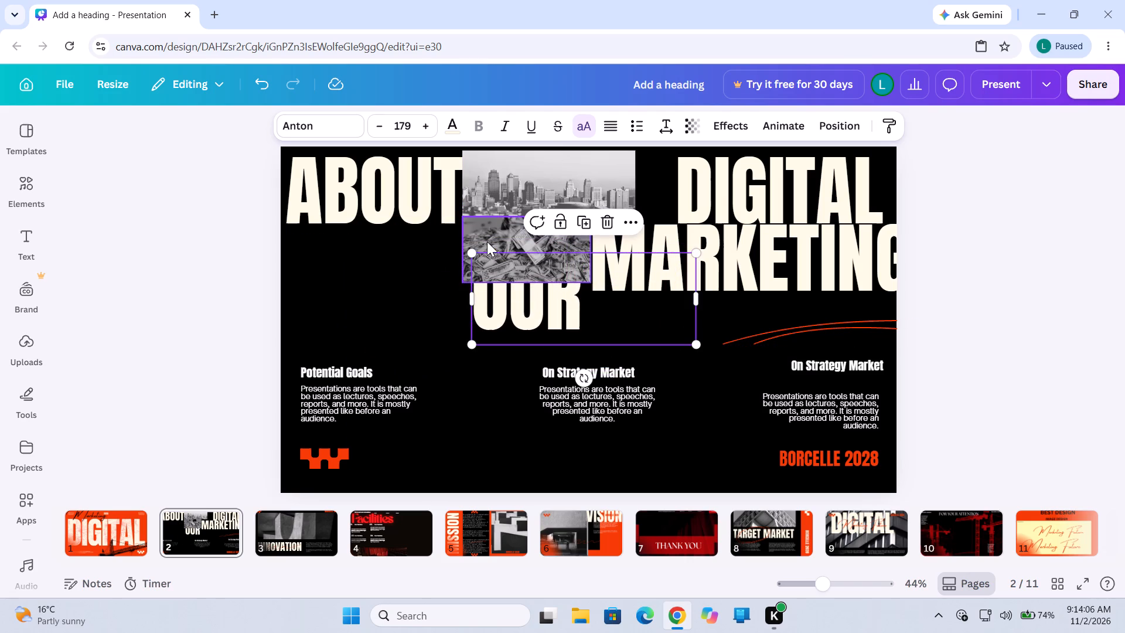
pyautogui.moveTo(487, 241); pyautogui.dragTo(311, 250)
pyautogui.moveTo(506, 313); pyautogui.dragTo(494, 275)
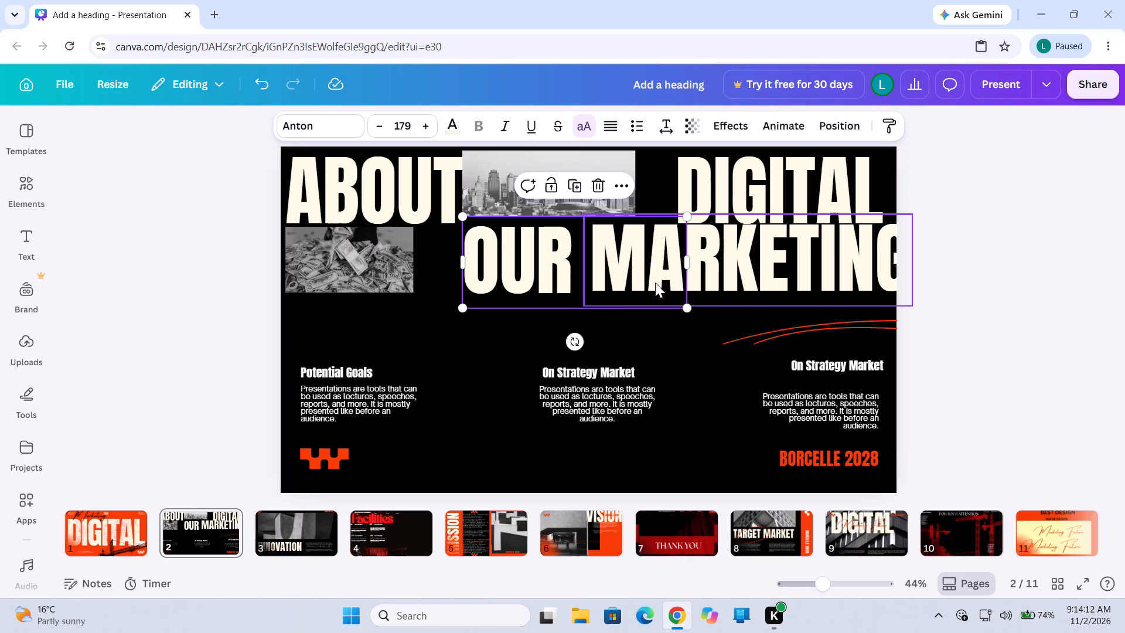
# Duplicate the city skyline photo and shift the original slightly away from ABOUT.
pyautogui.click(527, 164)
pyautogui.rightClick(527, 164)
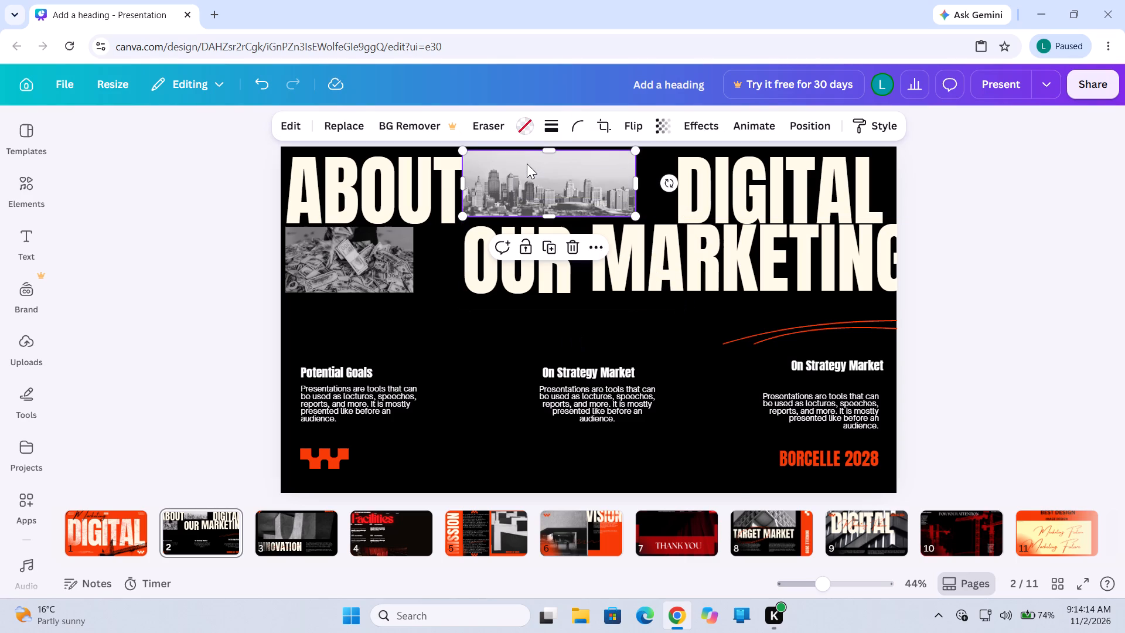
pyautogui.click(581, 132)
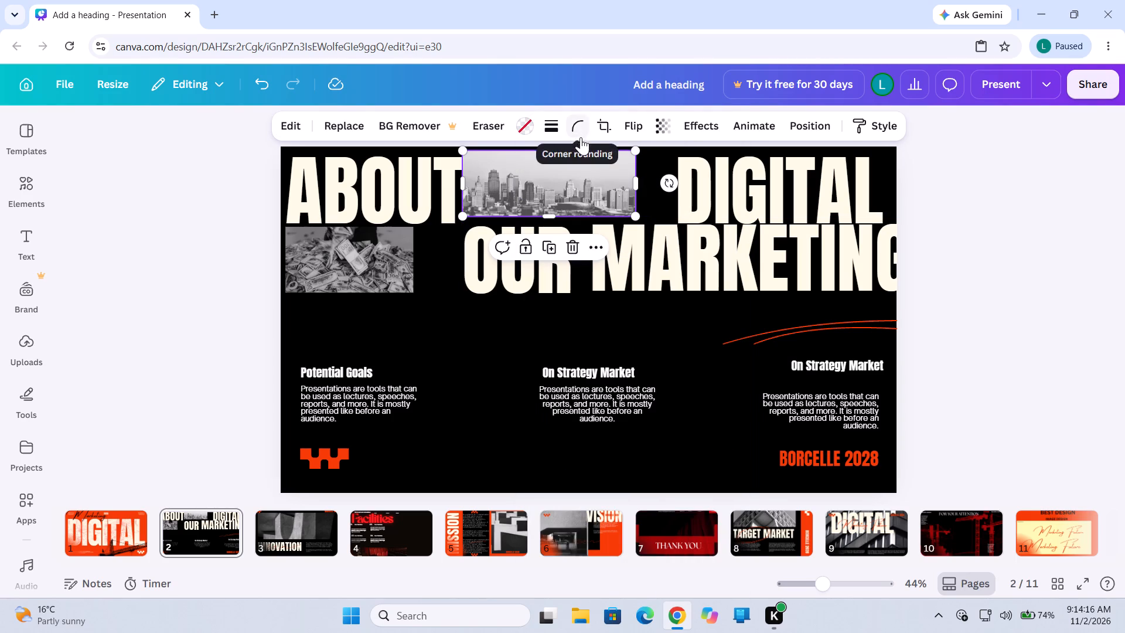
pyautogui.moveTo(577, 190); pyautogui.dragTo(579, 199)
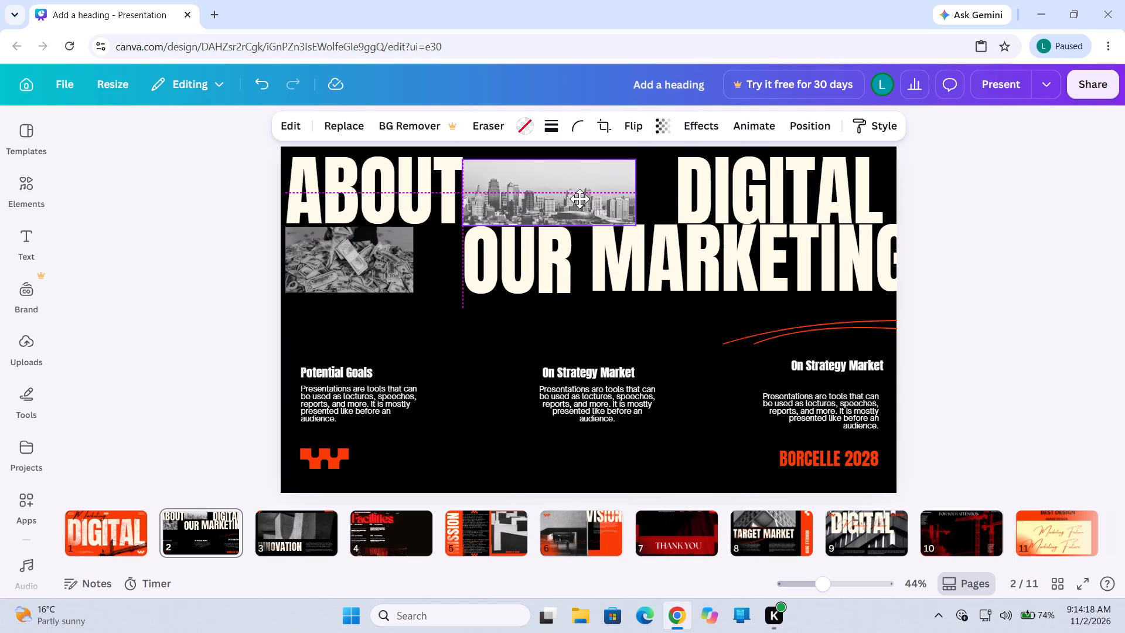
pyautogui.moveTo(579, 199); pyautogui.dragTo(588, 192)
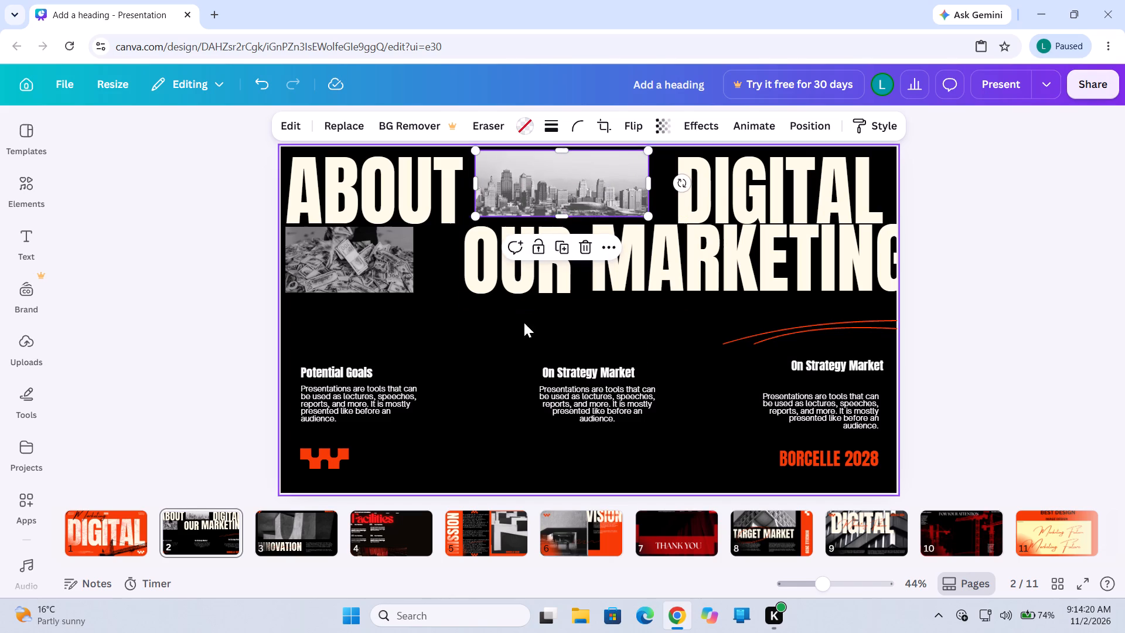
pyautogui.rightClick(524, 324)
pyautogui.click(580, 300)
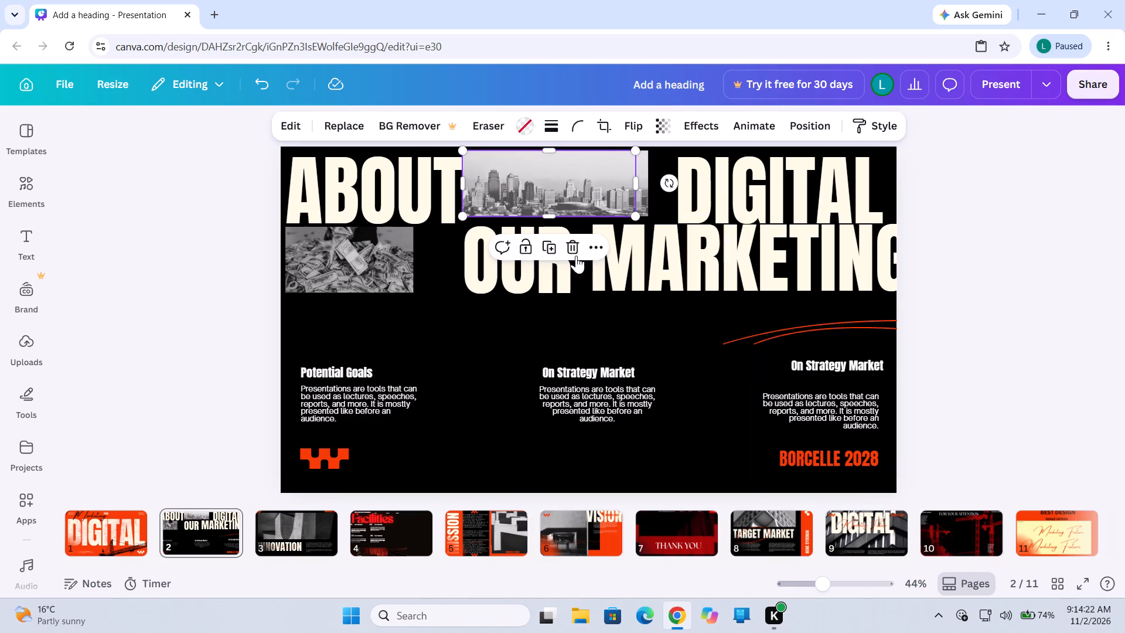
# Move MARKETING below OUR and place the duplicate city photo in the freed space beneath DIGITAL.
pyautogui.moveTo(562, 181); pyautogui.dragTo(582, 219)
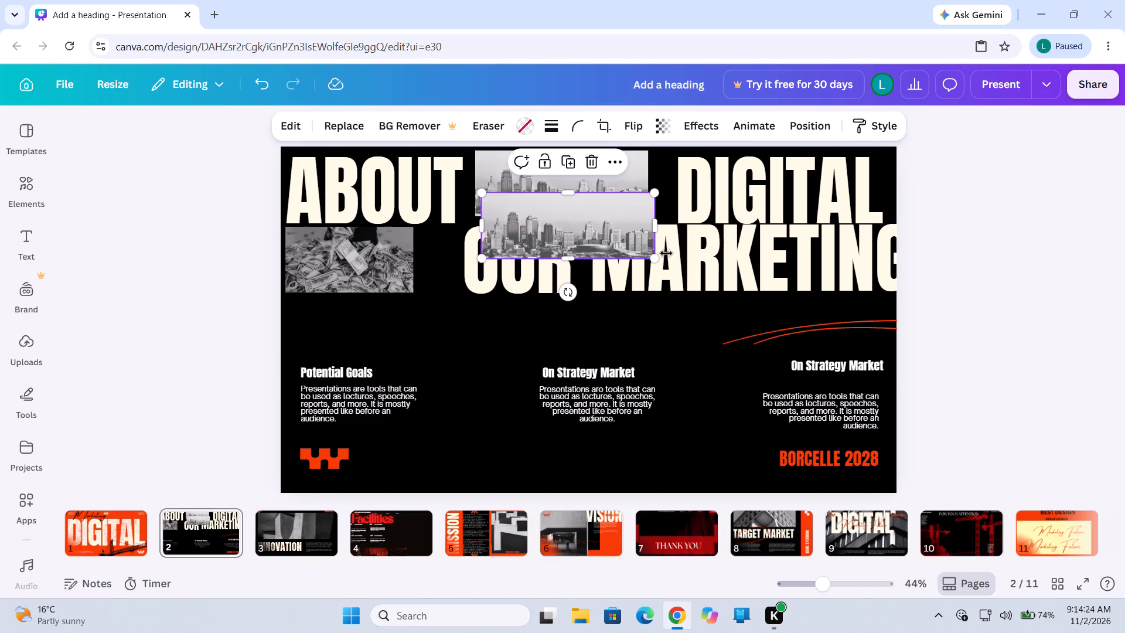
pyautogui.moveTo(744, 244); pyautogui.dragTo(582, 324)
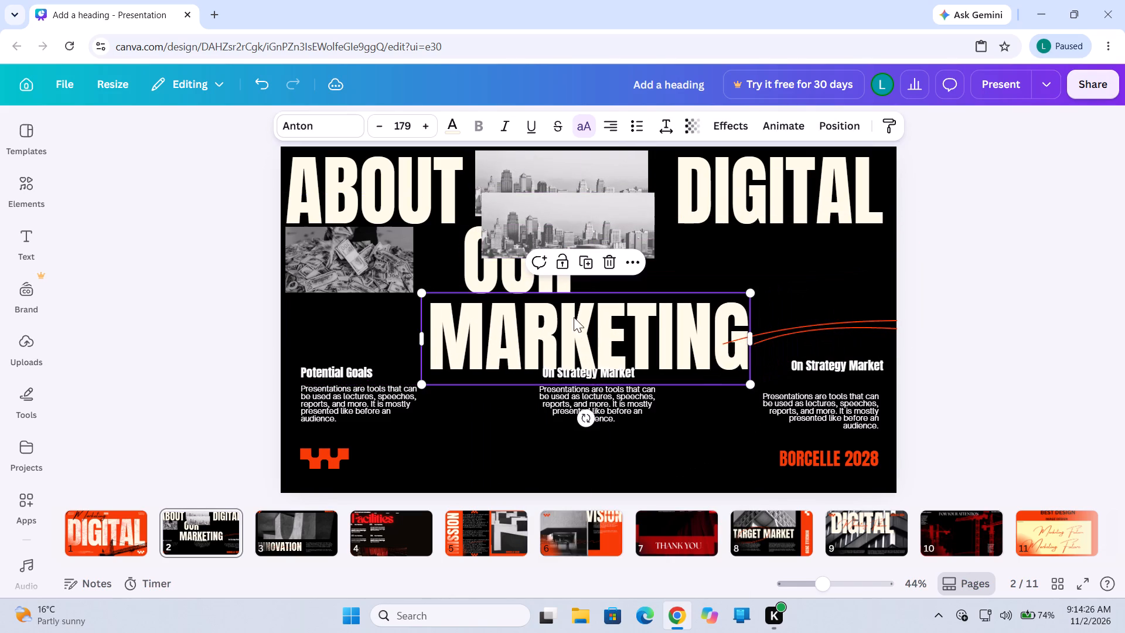
pyautogui.moveTo(628, 202); pyautogui.dragTo(804, 236)
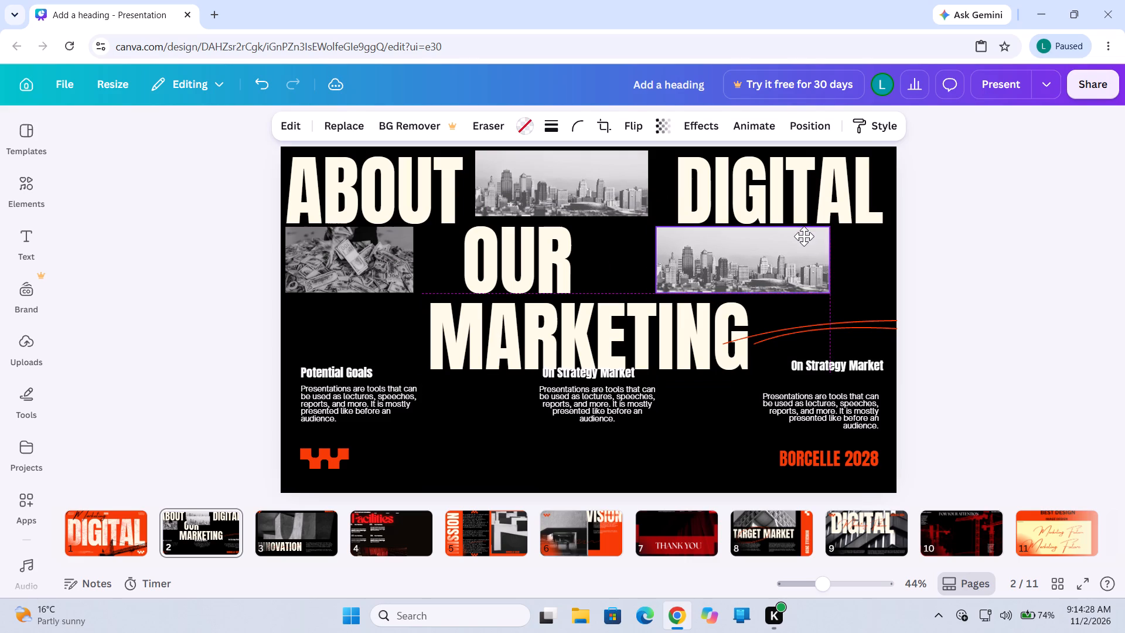
pyautogui.moveTo(804, 236); pyautogui.dragTo(819, 236)
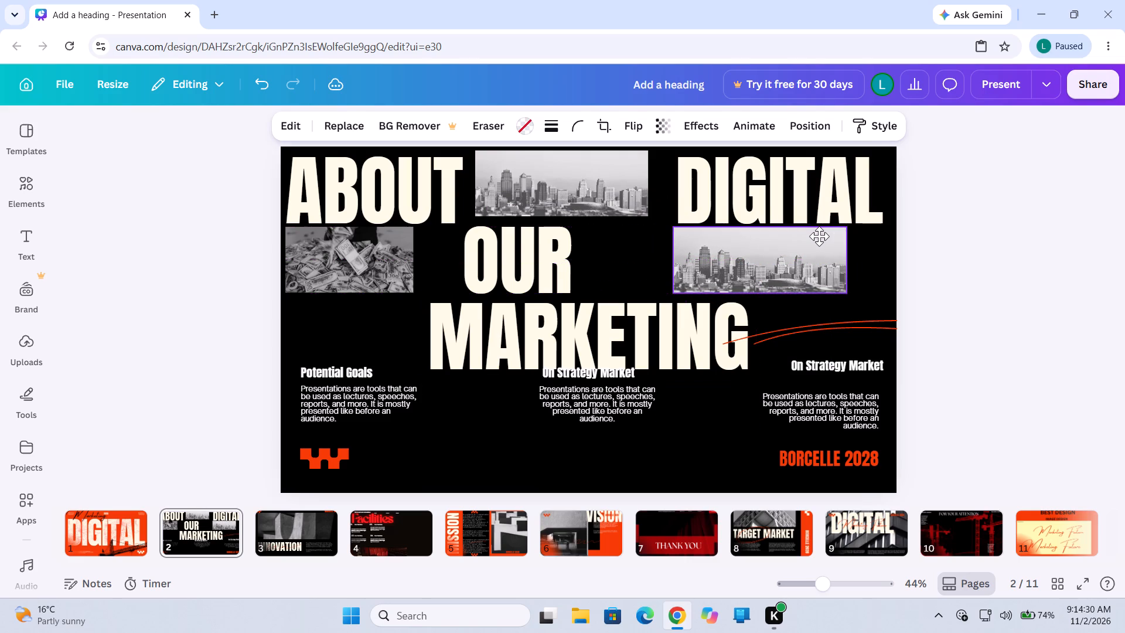
pyautogui.moveTo(819, 236); pyautogui.dragTo(830, 246)
# Enlarge the upper city photo to about 610 wide, filling the gap between ABOUT and DIGITAL at the slide's top edge.
pyautogui.moveTo(541, 200); pyautogui.dragTo(547, 198)
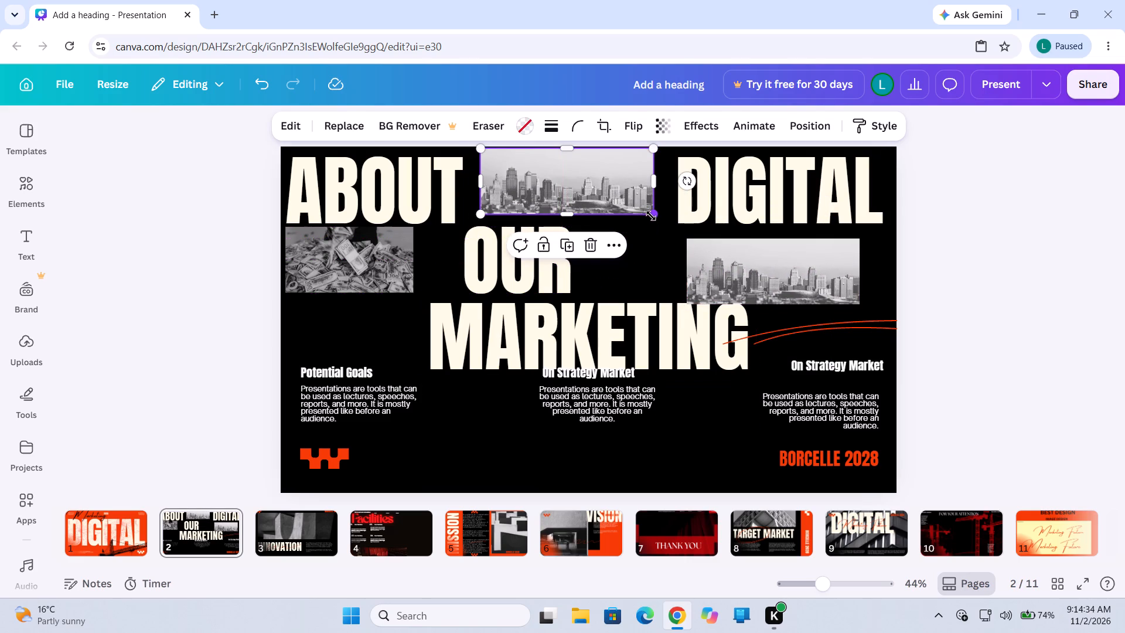
pyautogui.moveTo(651, 216); pyautogui.dragTo(664, 231)
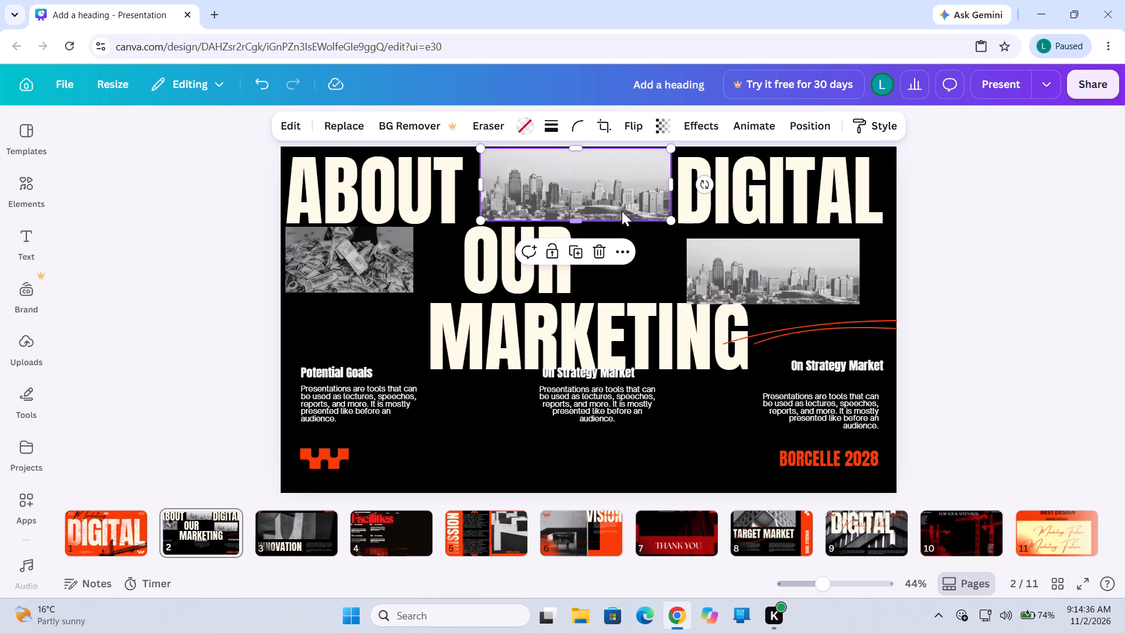
pyautogui.moveTo(621, 210); pyautogui.dragTo(610, 208)
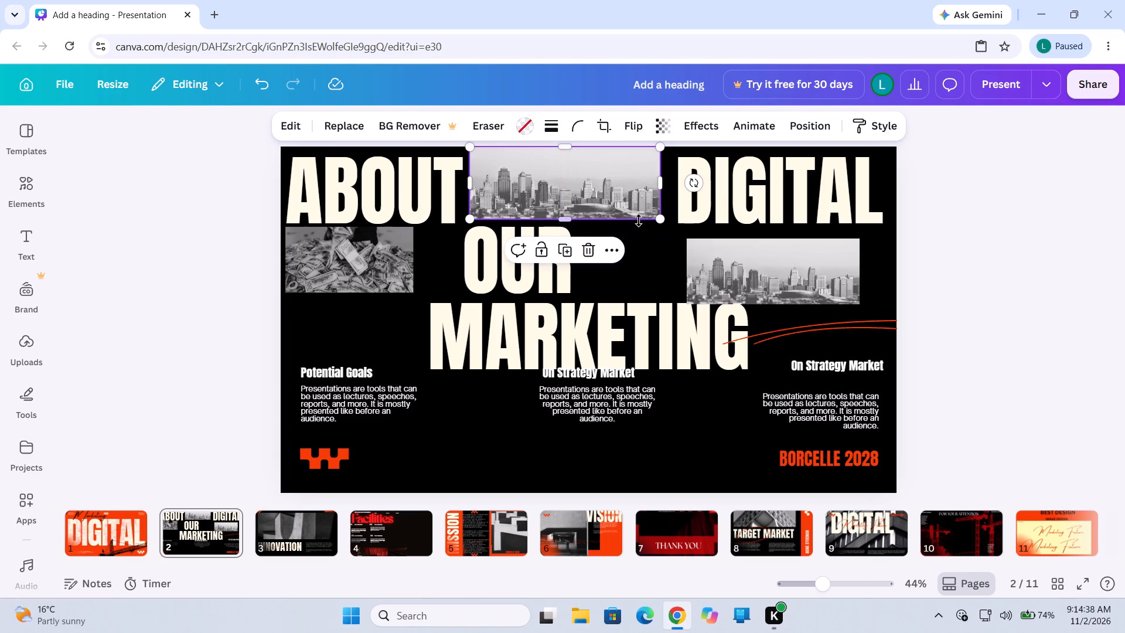
pyautogui.moveTo(662, 217); pyautogui.dragTo(664, 224)
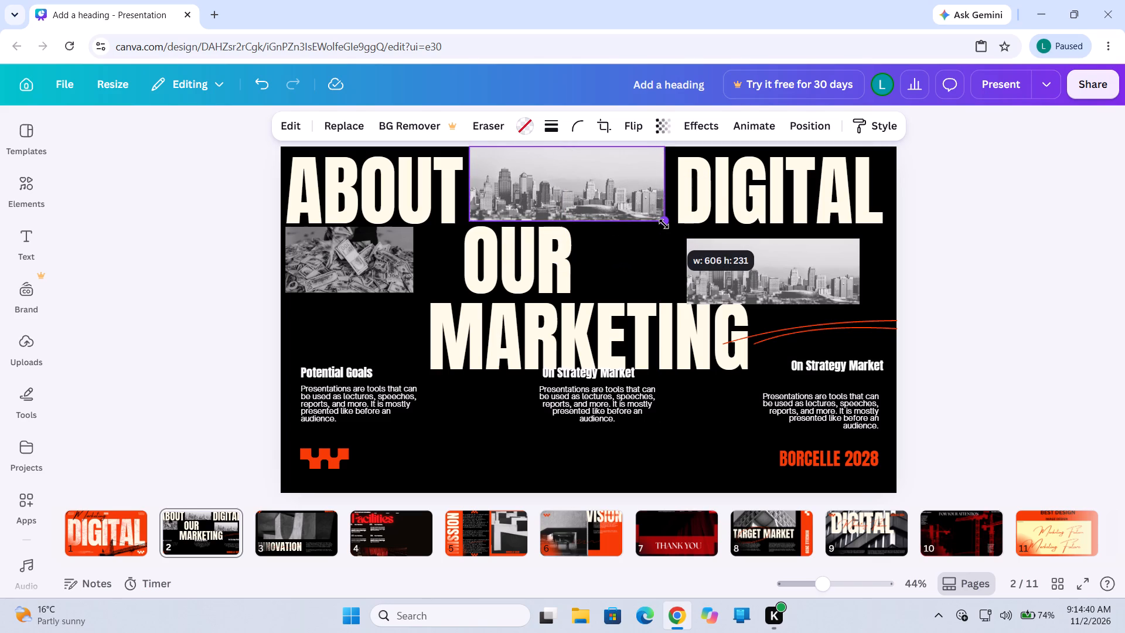
pyautogui.moveTo(664, 224); pyautogui.dragTo(662, 229)
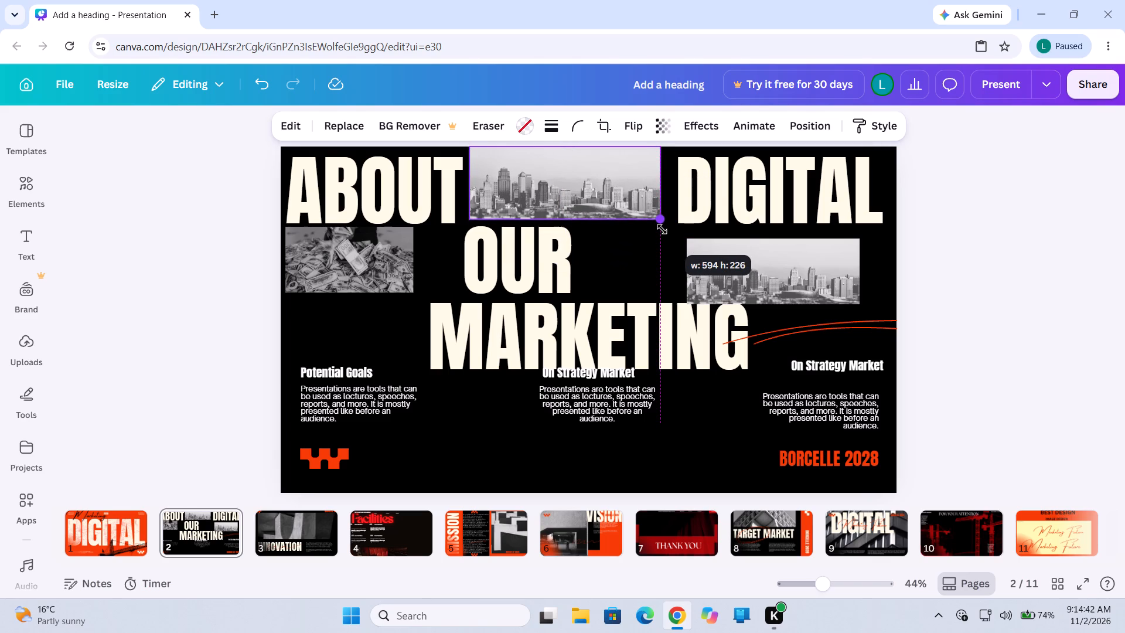
pyautogui.moveTo(662, 229); pyautogui.dragTo(663, 229)
# Enlarge the city photo beneath DIGITAL so it spans from the upper photo's right edge to the slide's right edge.
pyautogui.click(722, 277)
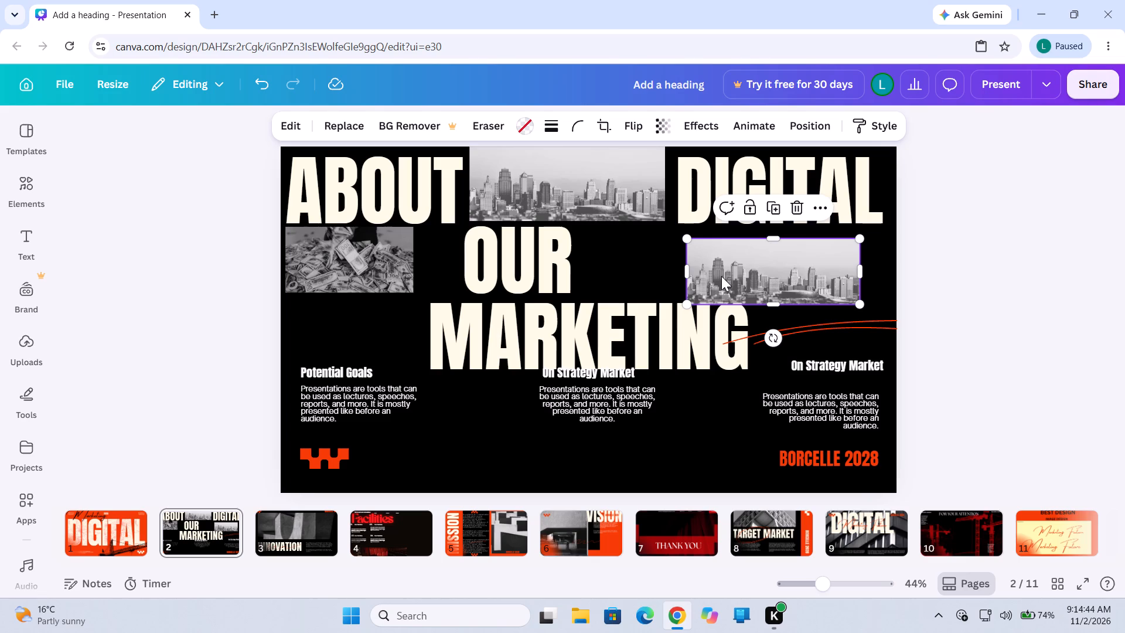
pyautogui.moveTo(690, 239); pyautogui.dragTo(683, 234)
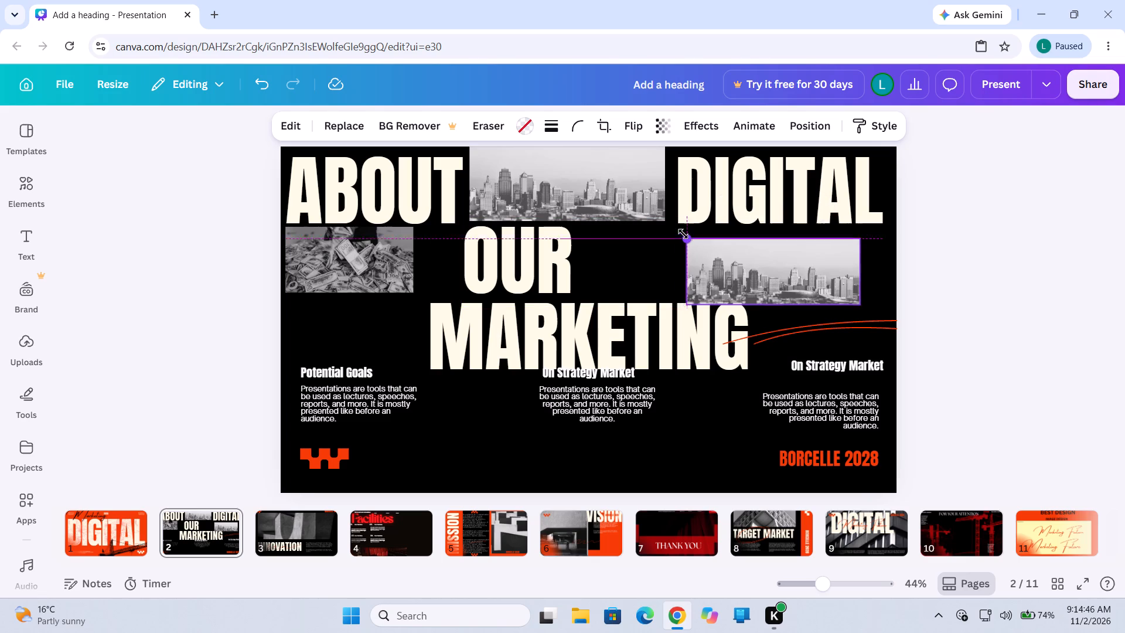
pyautogui.moveTo(683, 234); pyautogui.dragTo(671, 226)
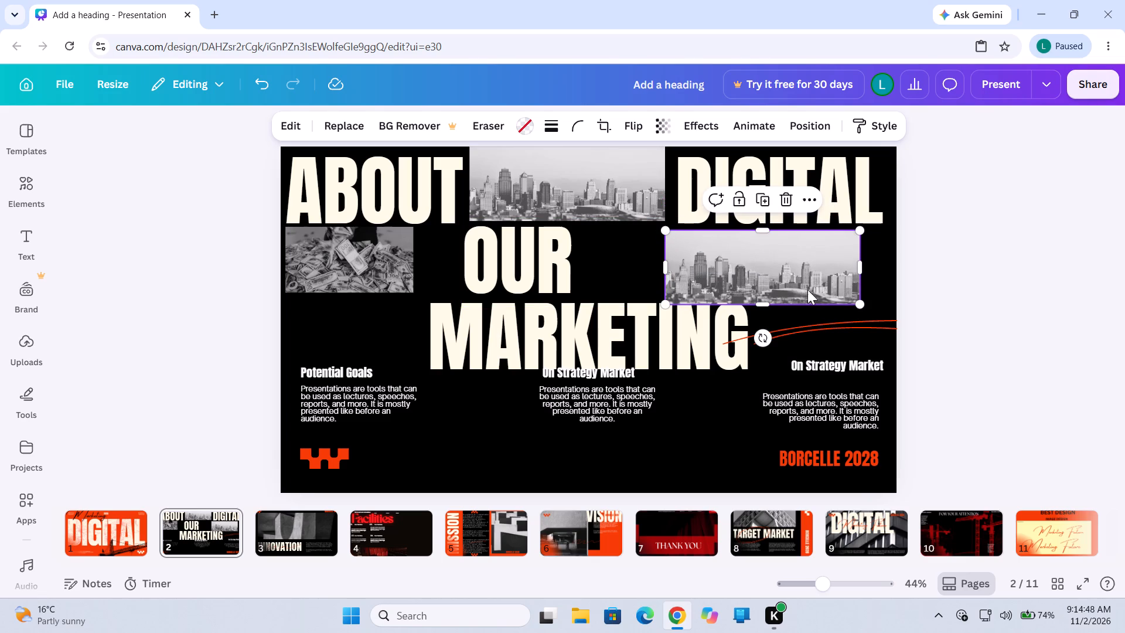
pyautogui.moveTo(860, 306); pyautogui.dragTo(875, 302)
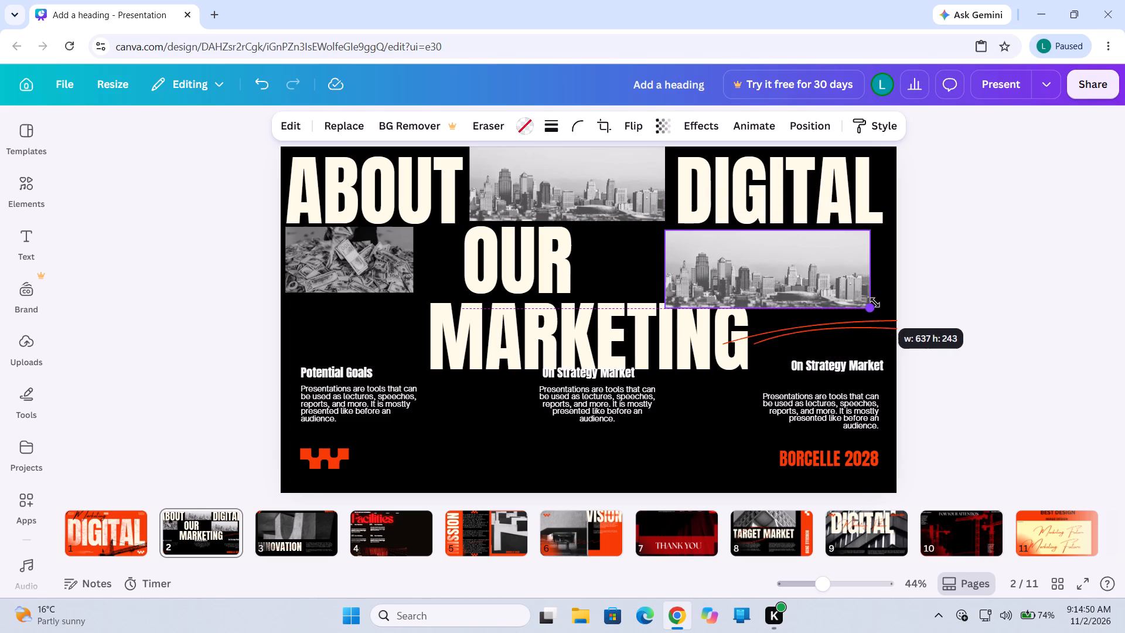
pyautogui.moveTo(875, 302); pyautogui.dragTo(879, 288)
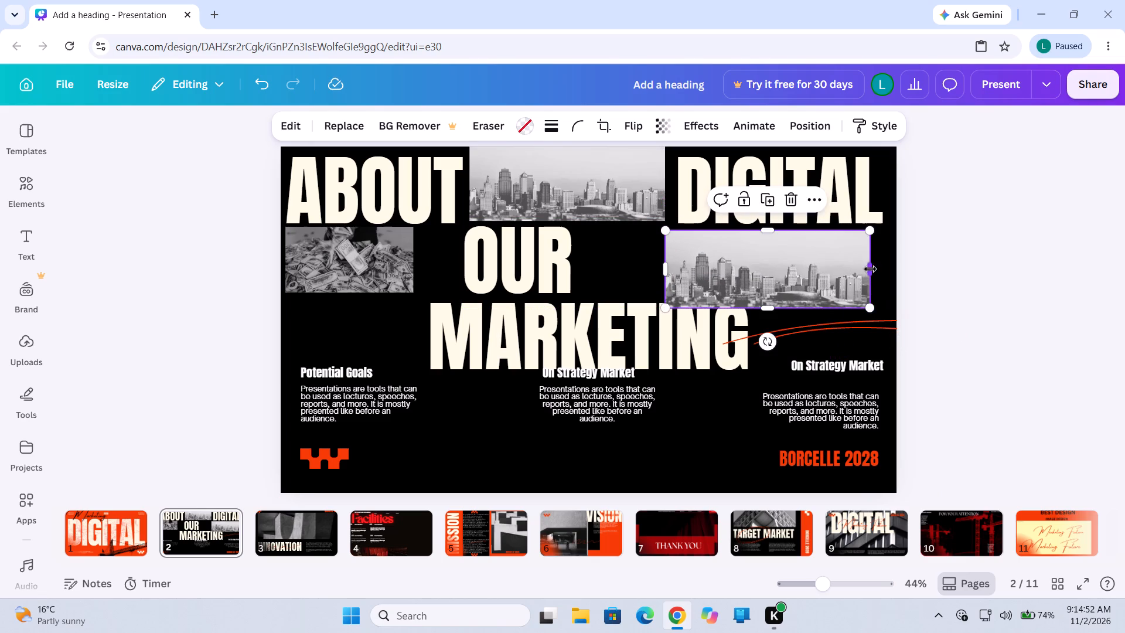
pyautogui.moveTo(870, 269); pyautogui.dragTo(899, 263)
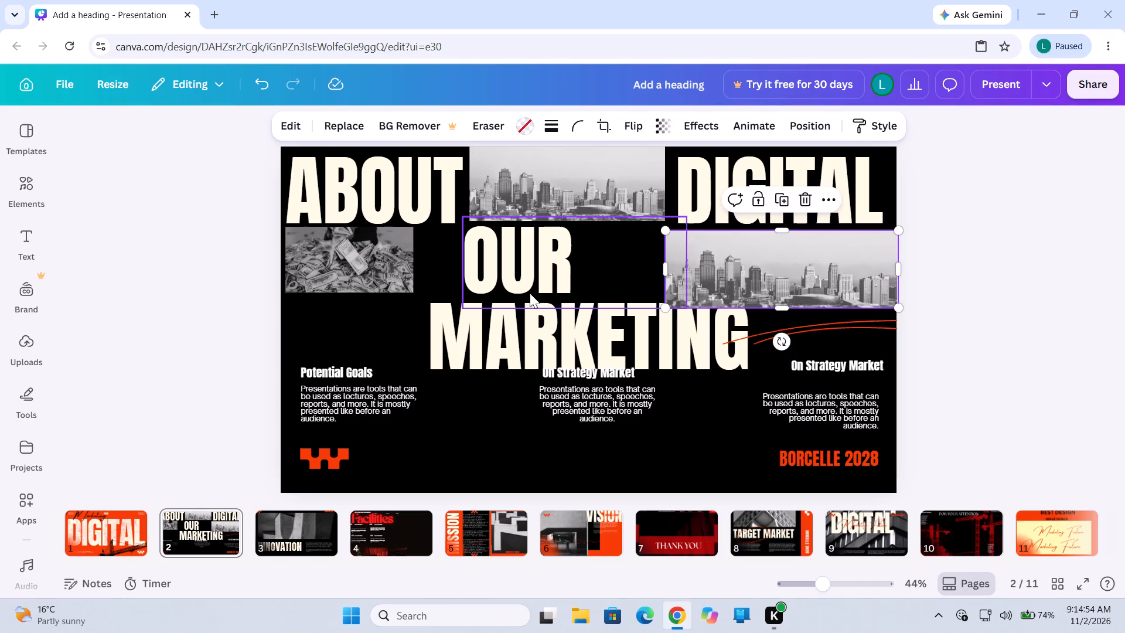
# Widen the money photo to the upper city photo's left edge, shifting OUR right and slightly down to clear it.
pyautogui.click(383, 253)
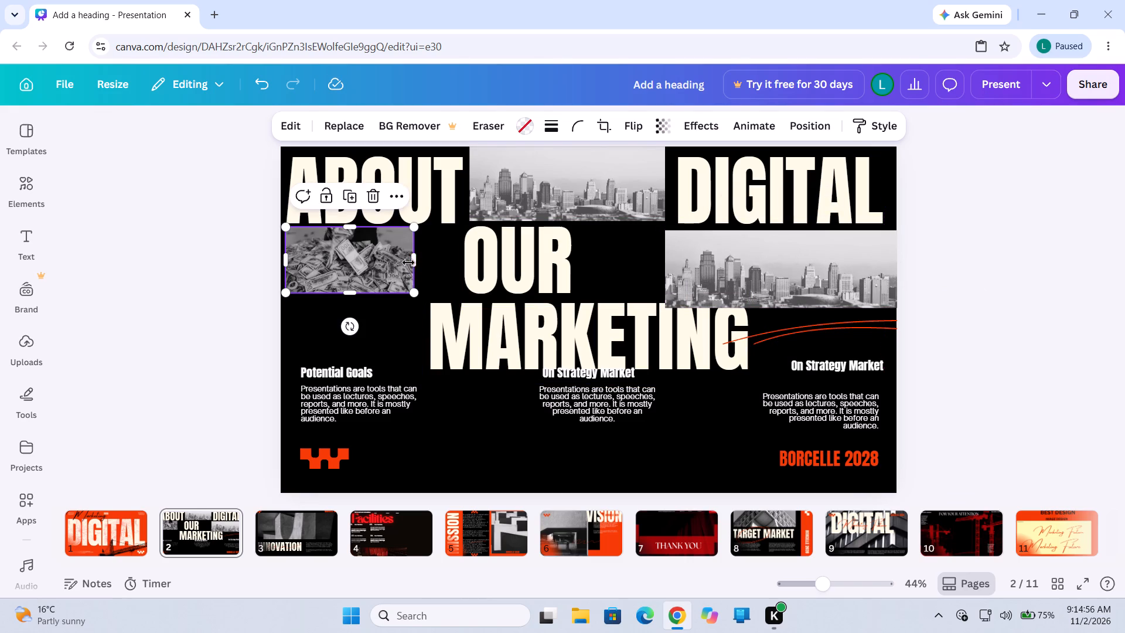
pyautogui.moveTo(414, 261); pyautogui.dragTo(417, 263)
pyautogui.moveTo(417, 263); pyautogui.dragTo(461, 274)
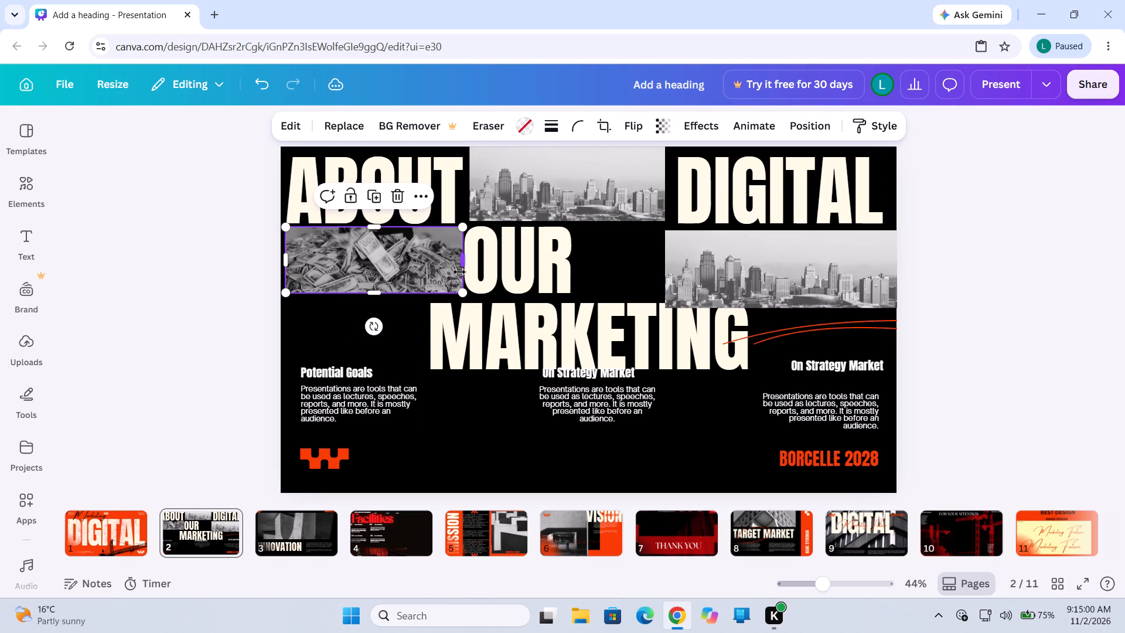
pyautogui.moveTo(483, 251); pyautogui.dragTo(503, 259)
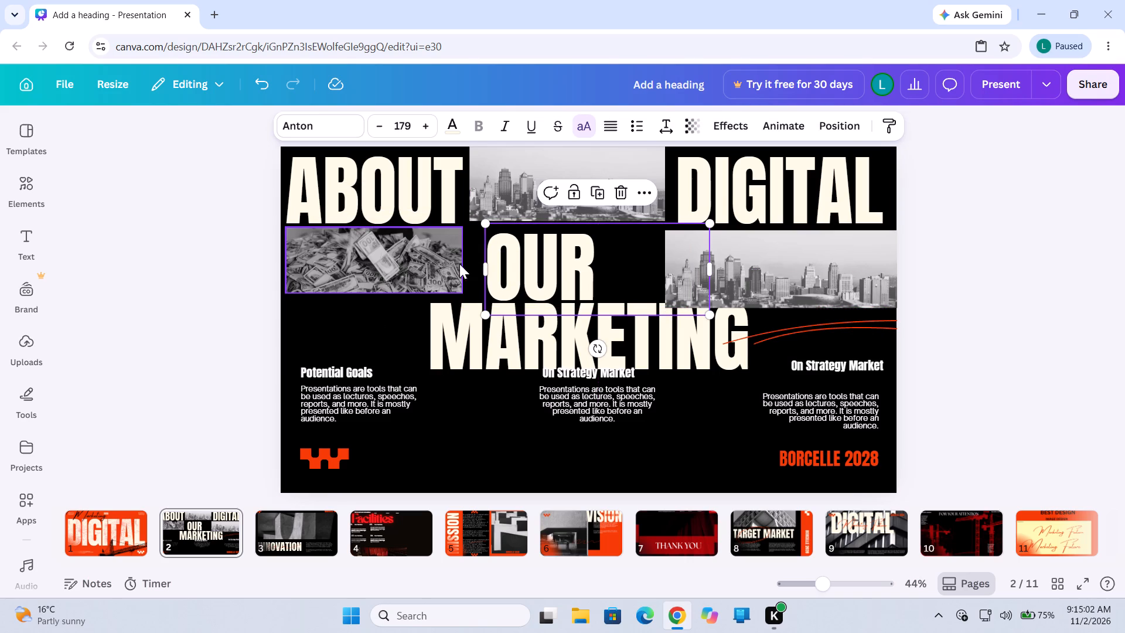
pyautogui.click(439, 251)
pyautogui.moveTo(462, 263); pyautogui.dragTo(462, 263)
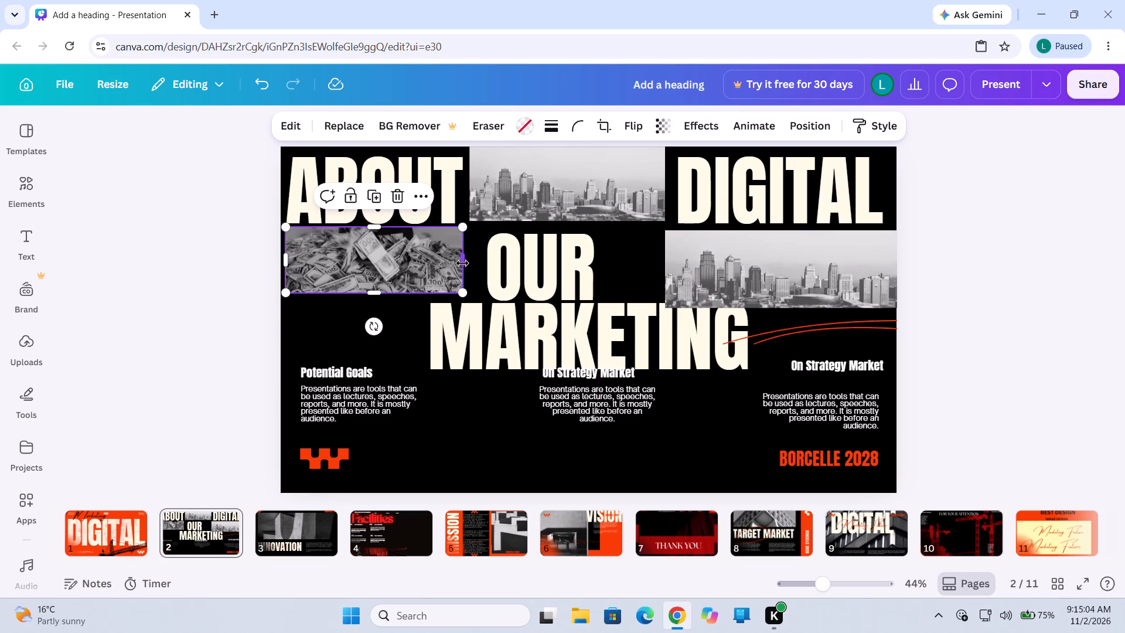
pyautogui.moveTo(462, 263); pyautogui.dragTo(470, 266)
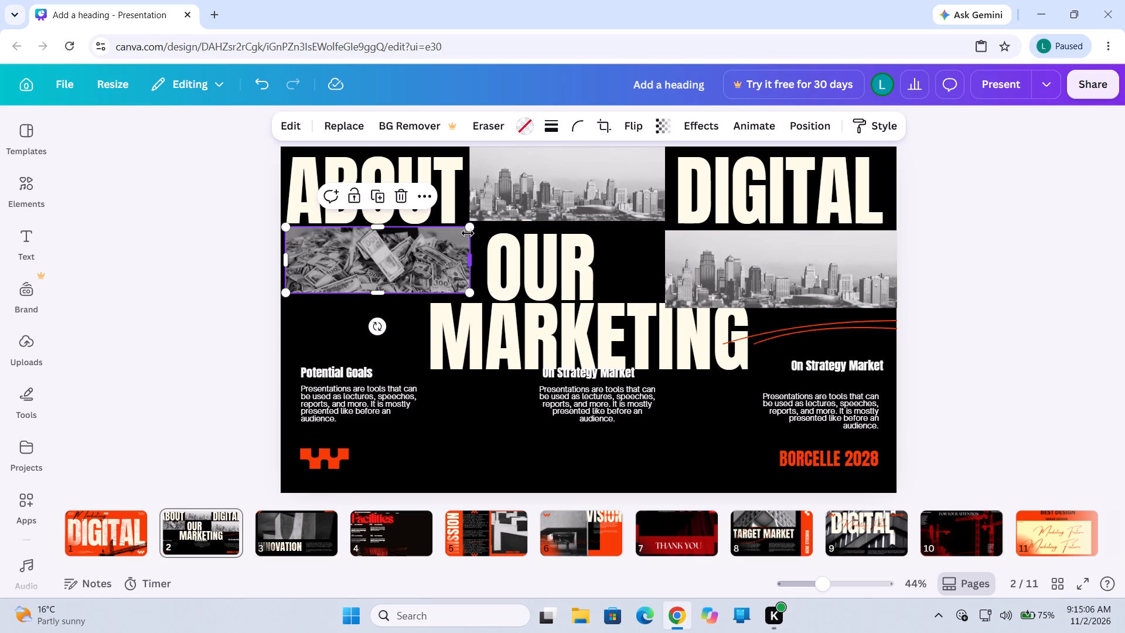
pyautogui.click(471, 230)
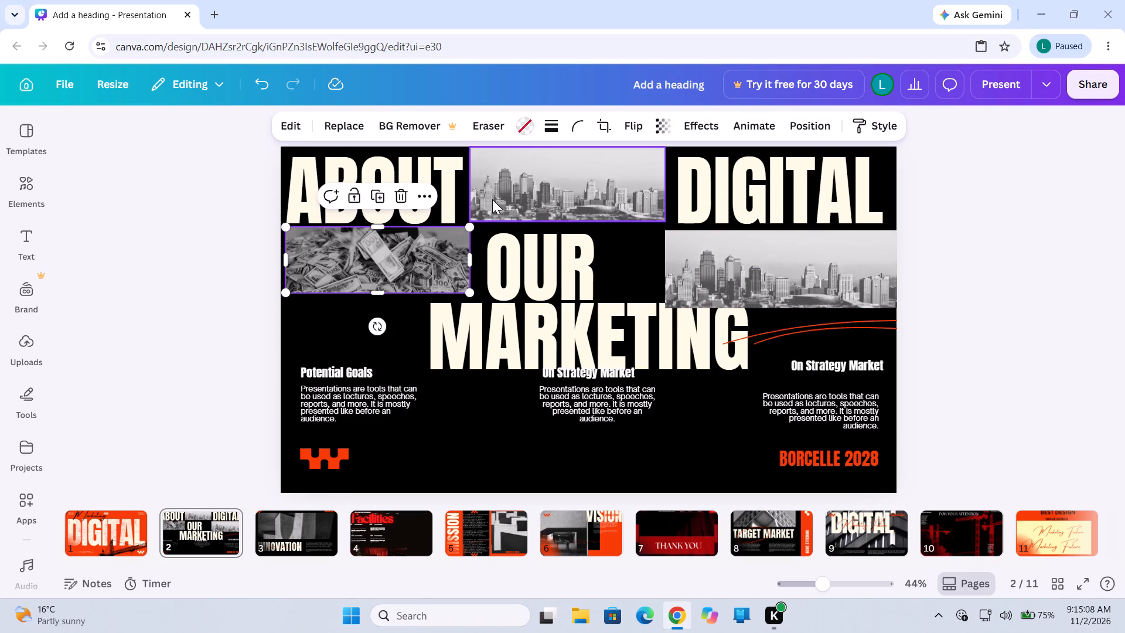
# Lower the upper city photo to meet the lower one's top, and extend it up to the slide's top edge, about 610 by 261.
pyautogui.moveTo(492, 199); pyautogui.dragTo(492, 210)
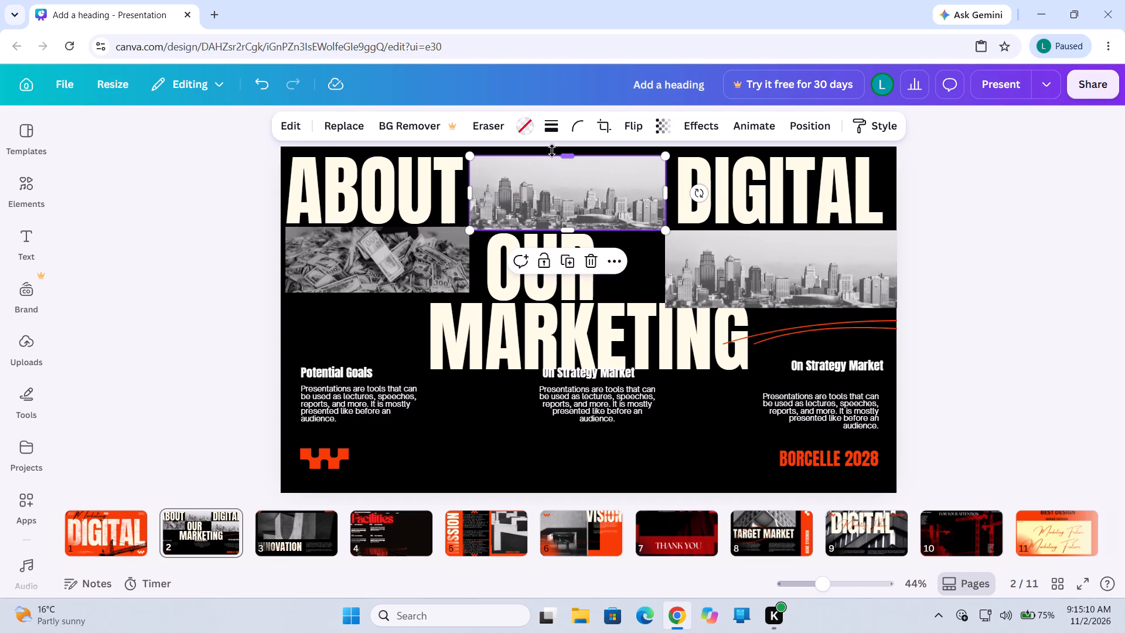
pyautogui.click(568, 155)
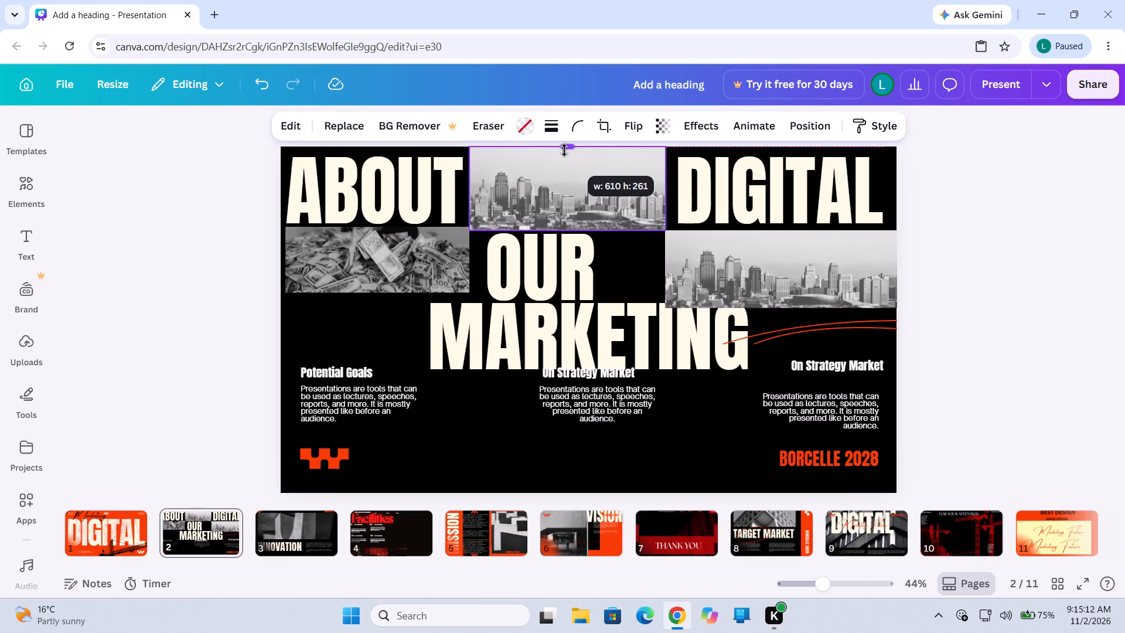
pyautogui.click(641, 256)
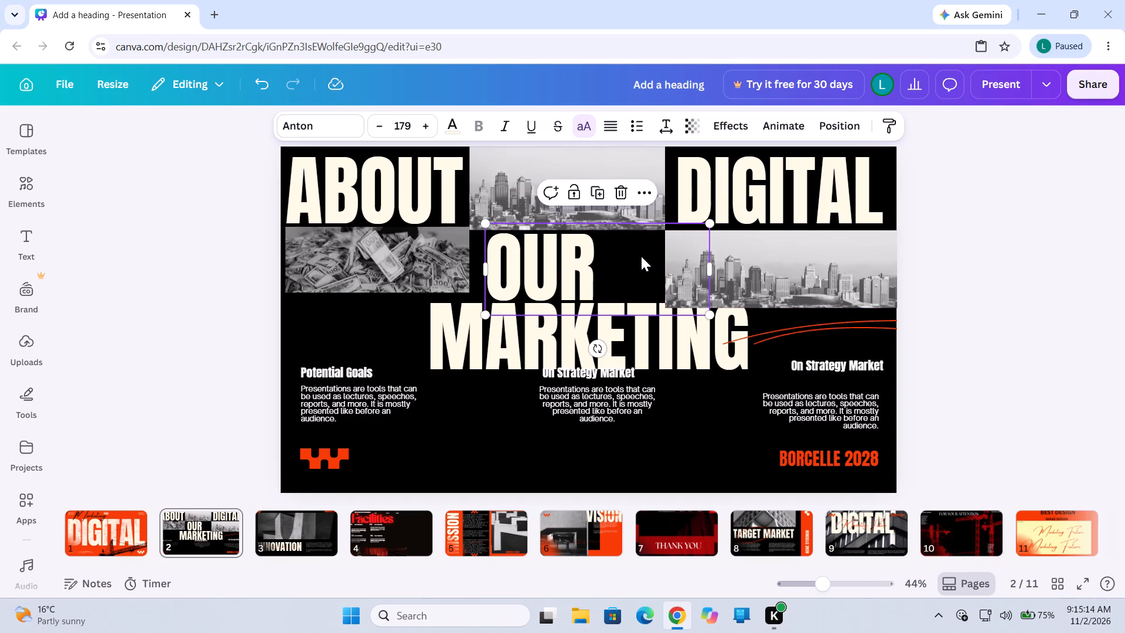
# Lower the money photo level with the top of the city photo beneath DIGITAL, and enlarge it slightly toward OUR.
pyautogui.click(677, 249)
pyautogui.click(664, 229)
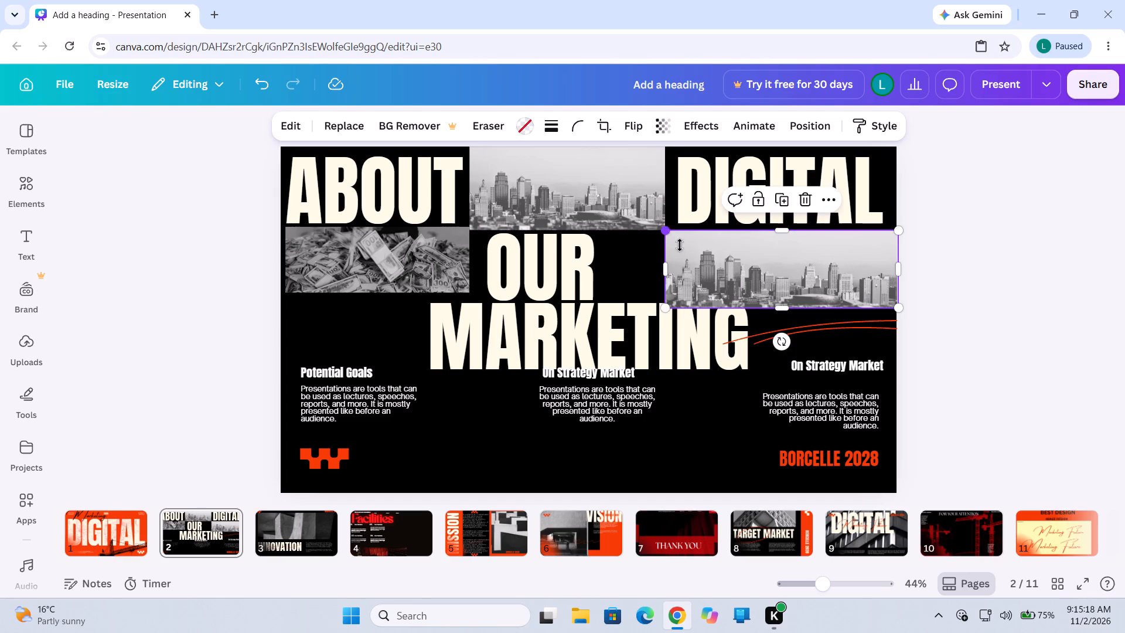
pyautogui.moveTo(424, 248); pyautogui.dragTo(424, 253)
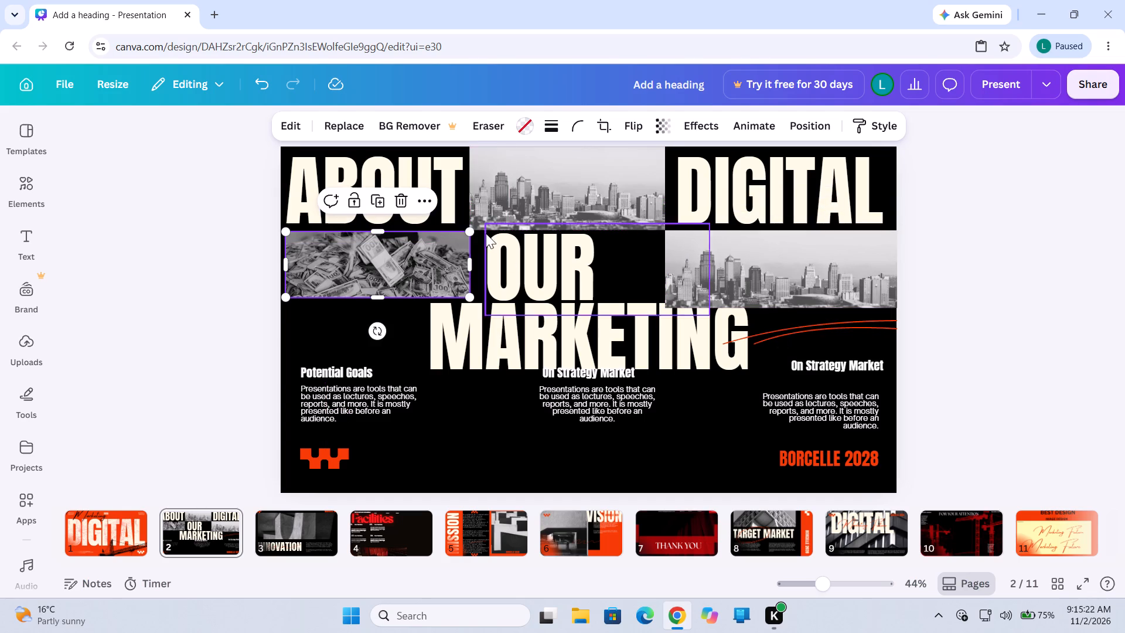
pyautogui.moveTo(471, 233); pyautogui.dragTo(471, 230)
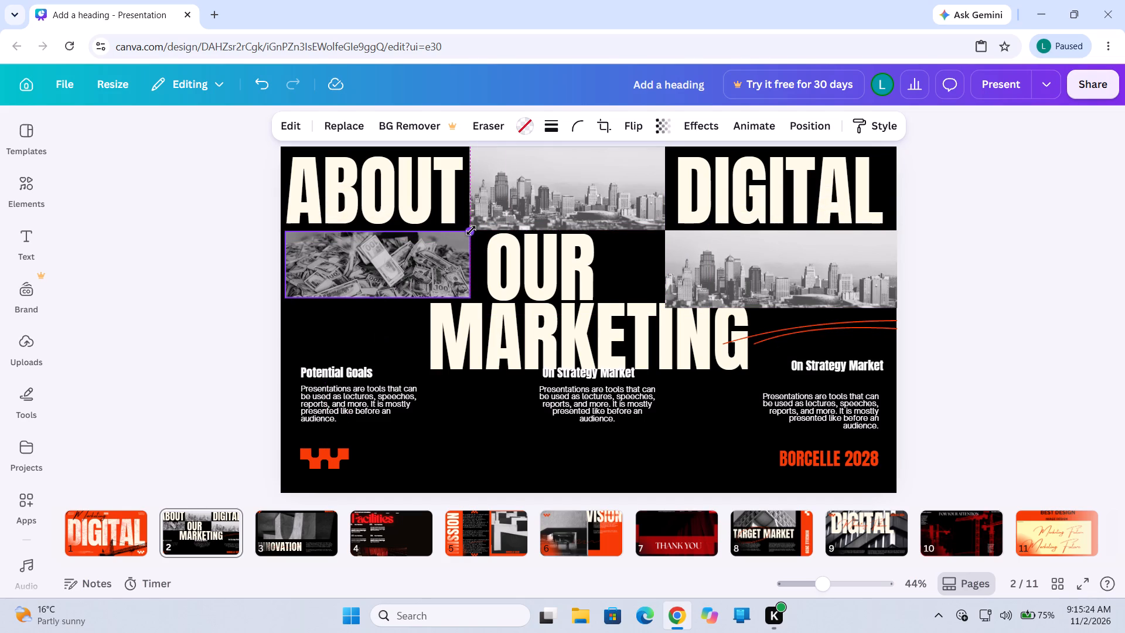
pyautogui.moveTo(471, 230); pyautogui.dragTo(476, 226)
pyautogui.click(486, 236)
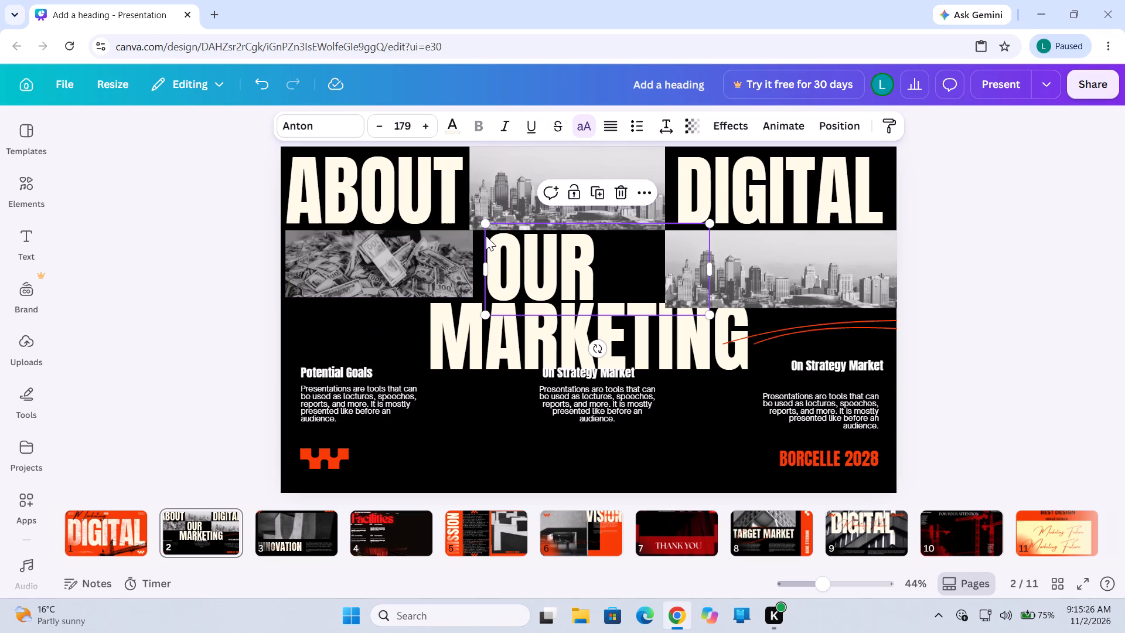
pyautogui.click(636, 262)
pyautogui.click(644, 264)
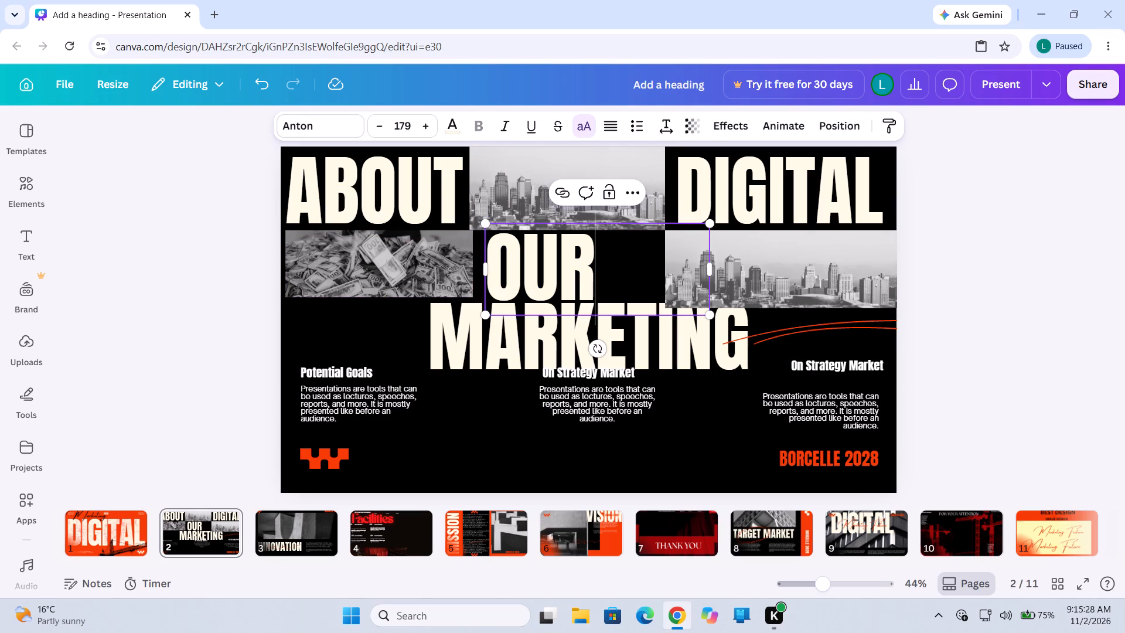
# Move MARKETING left so it sits more centrally beneath OUR, keeping it at about the same height.
pyautogui.moveTo(495, 353); pyautogui.dragTo(458, 358)
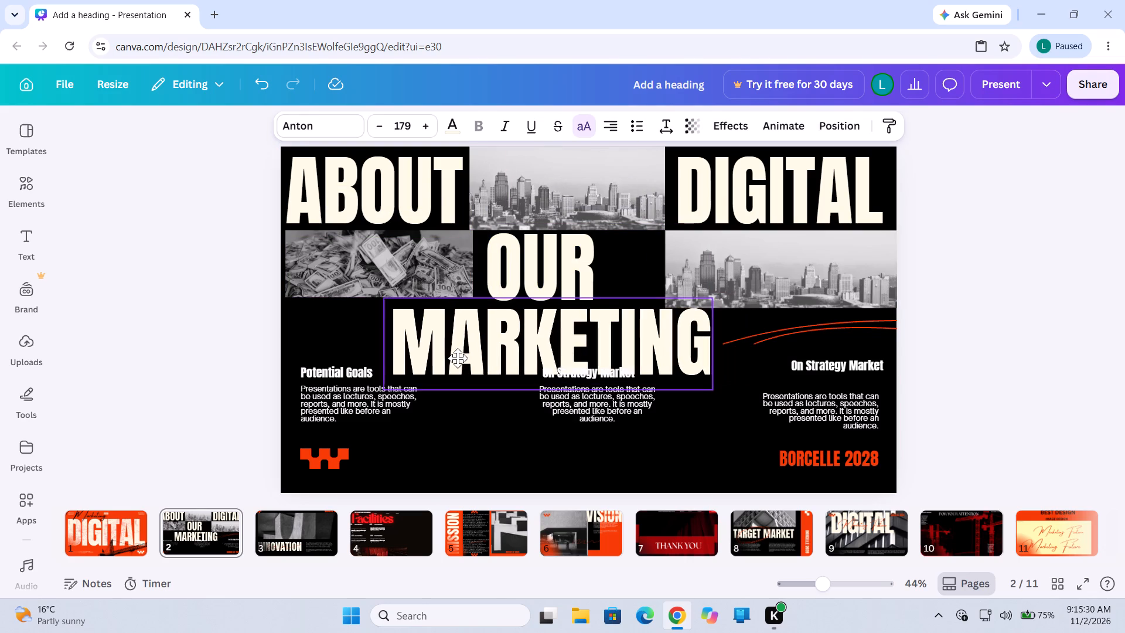
pyautogui.moveTo(458, 358); pyautogui.dragTo(465, 353)
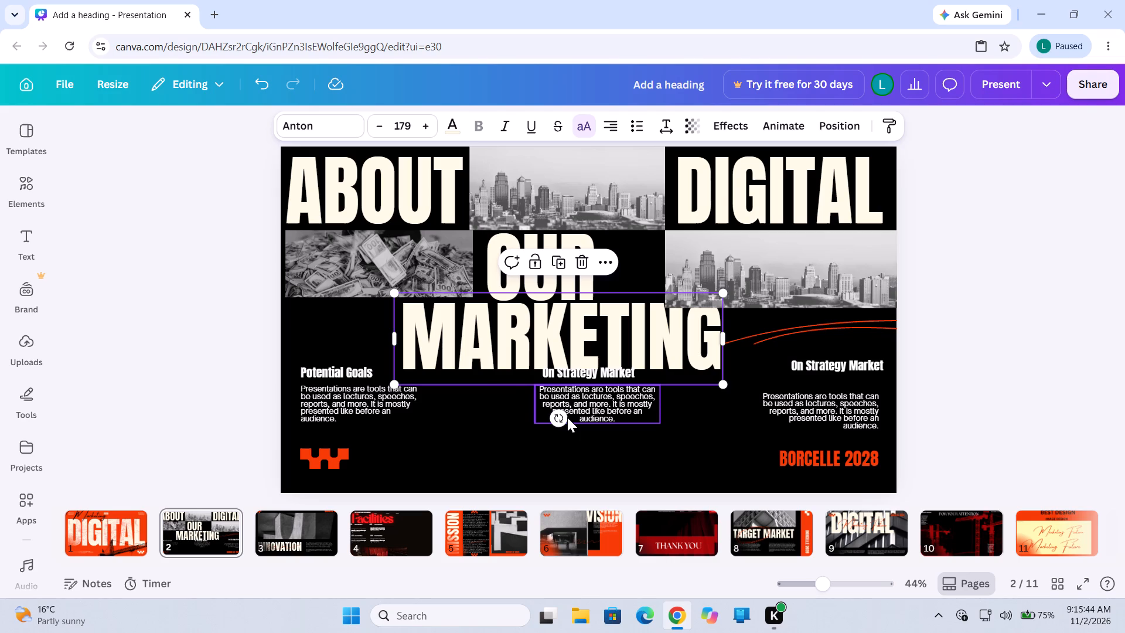
# Move the middle On Strategy Market heading and its paragraph down and slightly left, clear of MARKETING.
pyautogui.moveTo(623, 411); pyautogui.dragTo(622, 423)
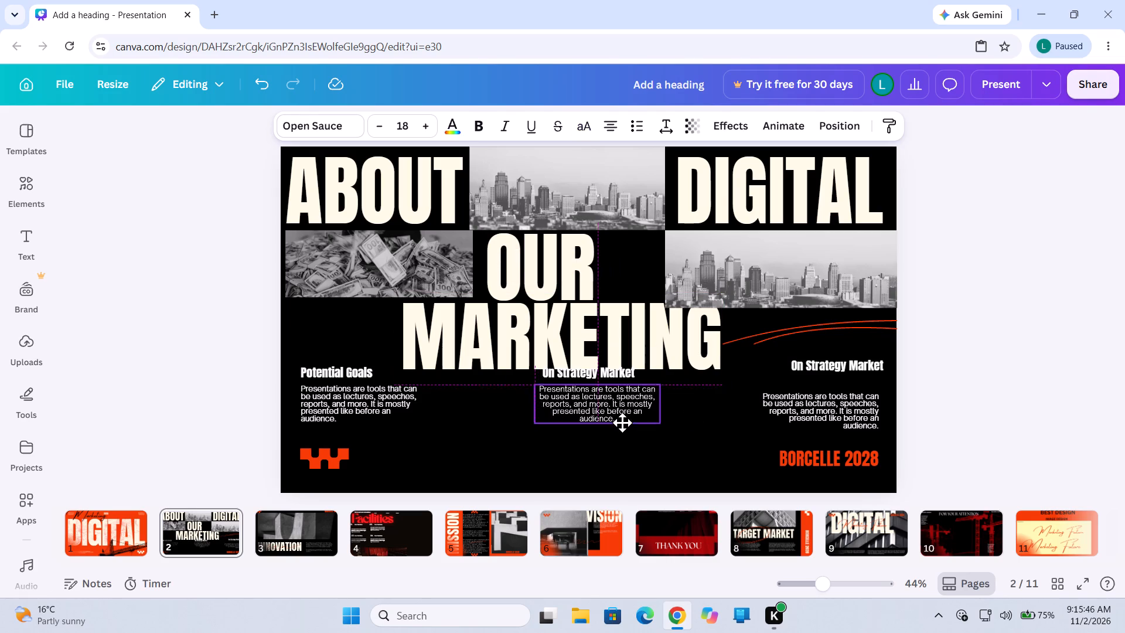
pyautogui.moveTo(622, 423); pyautogui.dragTo(613, 467)
pyautogui.moveTo(577, 369); pyautogui.dragTo(570, 399)
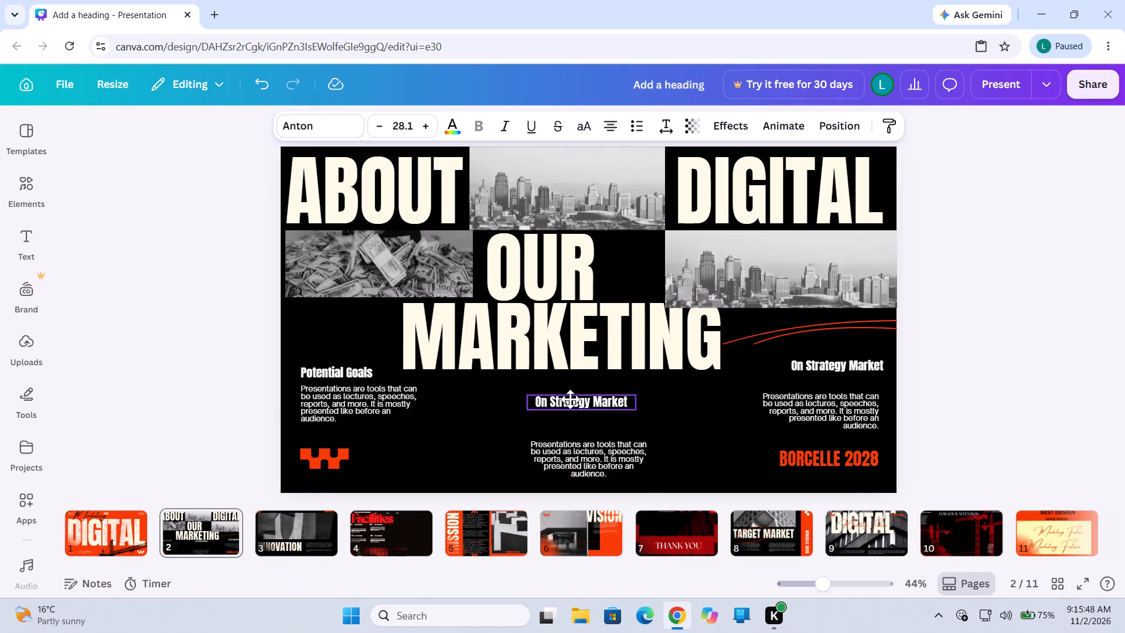
pyautogui.moveTo(570, 399); pyautogui.dragTo(552, 386)
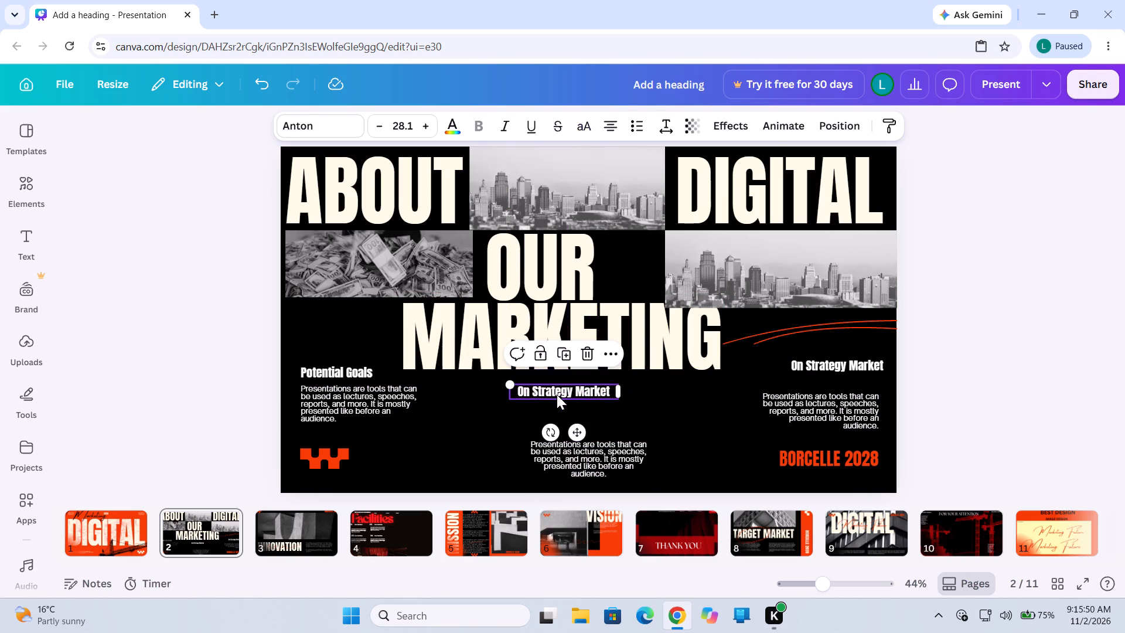
pyautogui.moveTo(565, 461); pyautogui.dragTo(542, 433)
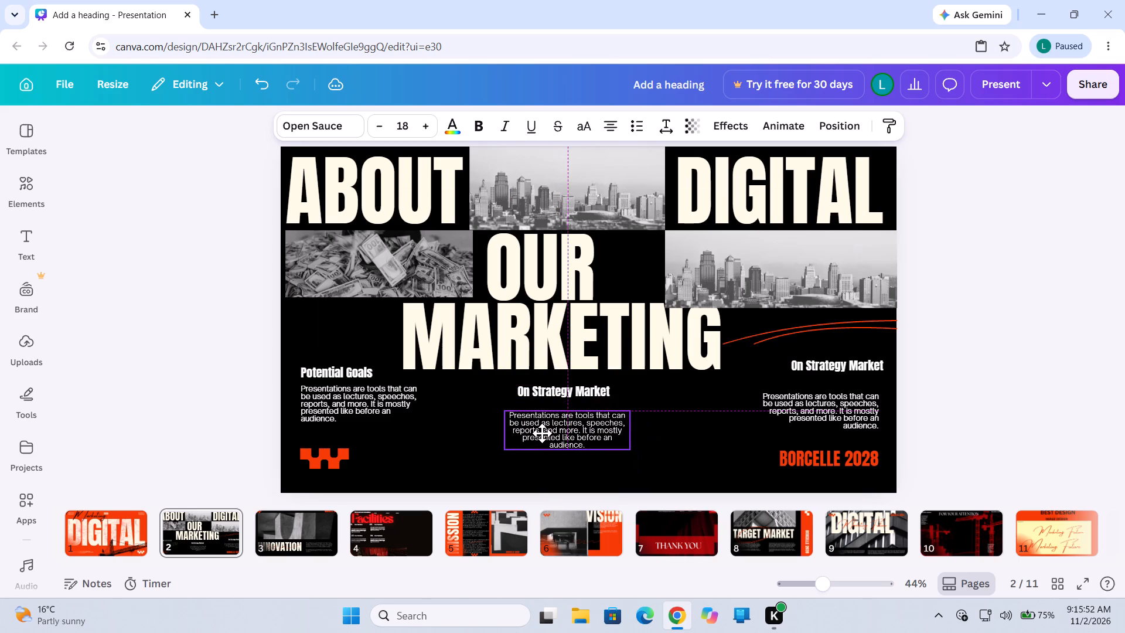
pyautogui.moveTo(542, 433); pyautogui.dragTo(541, 430)
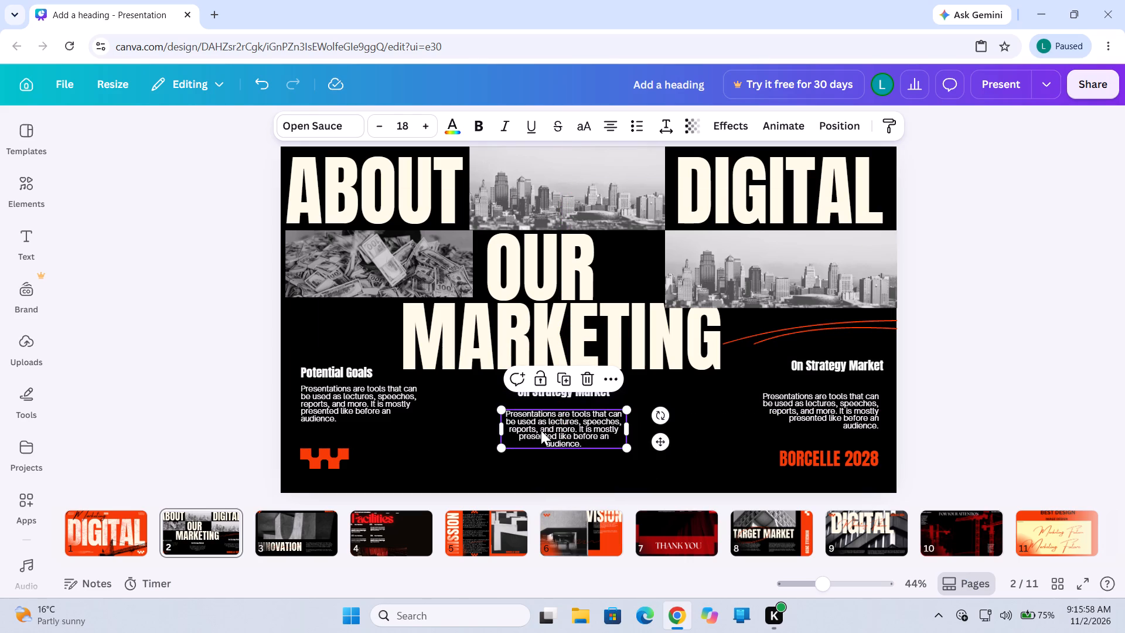
# Move BORCELLE 2028 from the slide's lower right corner to between the money photo and the Potential Goals heading.
pyautogui.moveTo(812, 456); pyautogui.dragTo(712, 413)
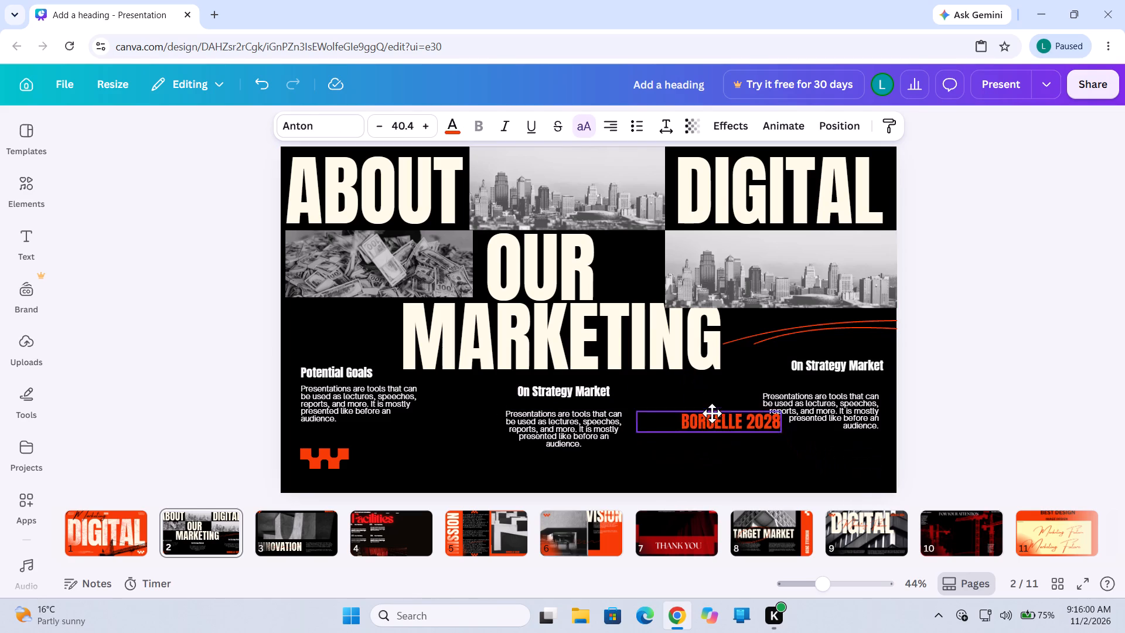
pyautogui.moveTo(712, 413); pyautogui.dragTo(346, 329)
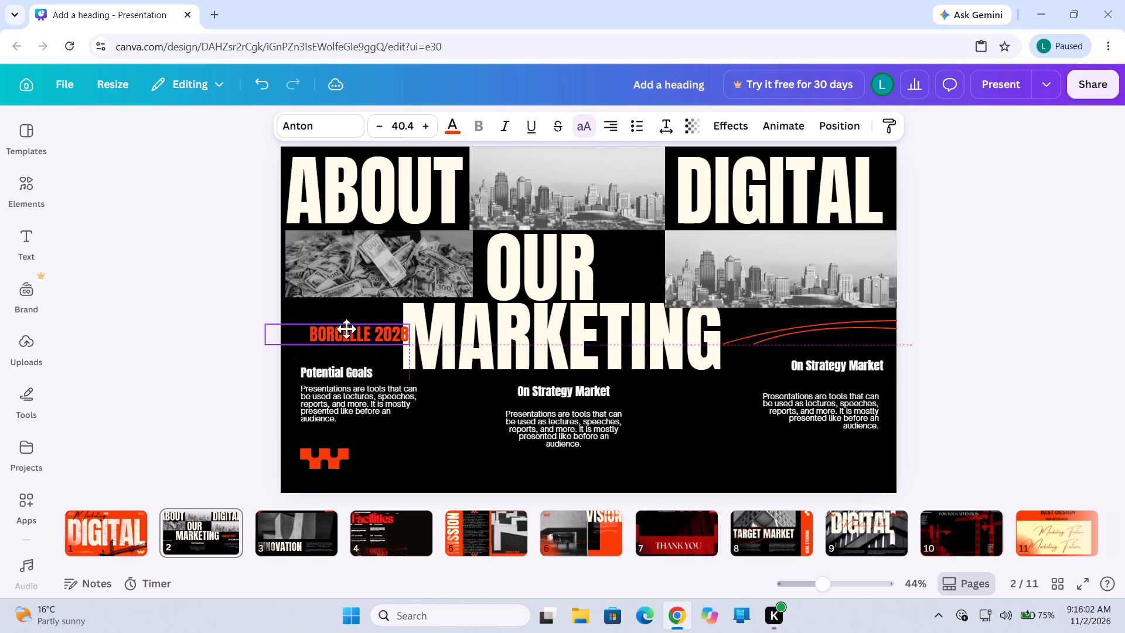
pyautogui.moveTo(346, 329); pyautogui.dragTo(345, 322)
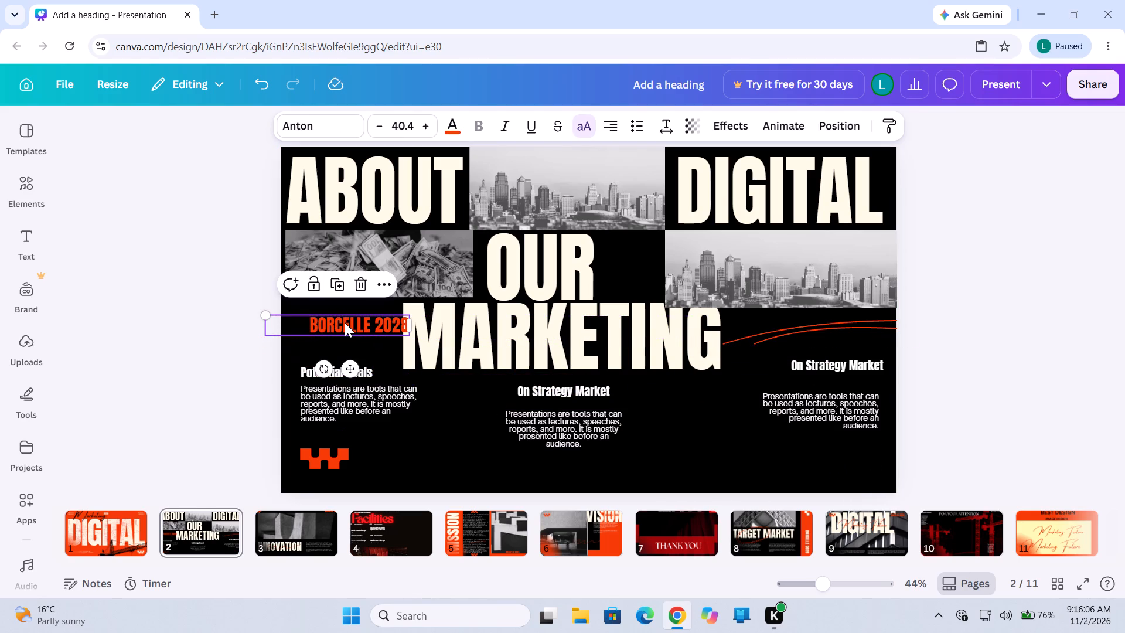
# Lower the Potential Goals paragraph slightly, to just above the orange logo shape.
pyautogui.moveTo(362, 392); pyautogui.dragTo(357, 400)
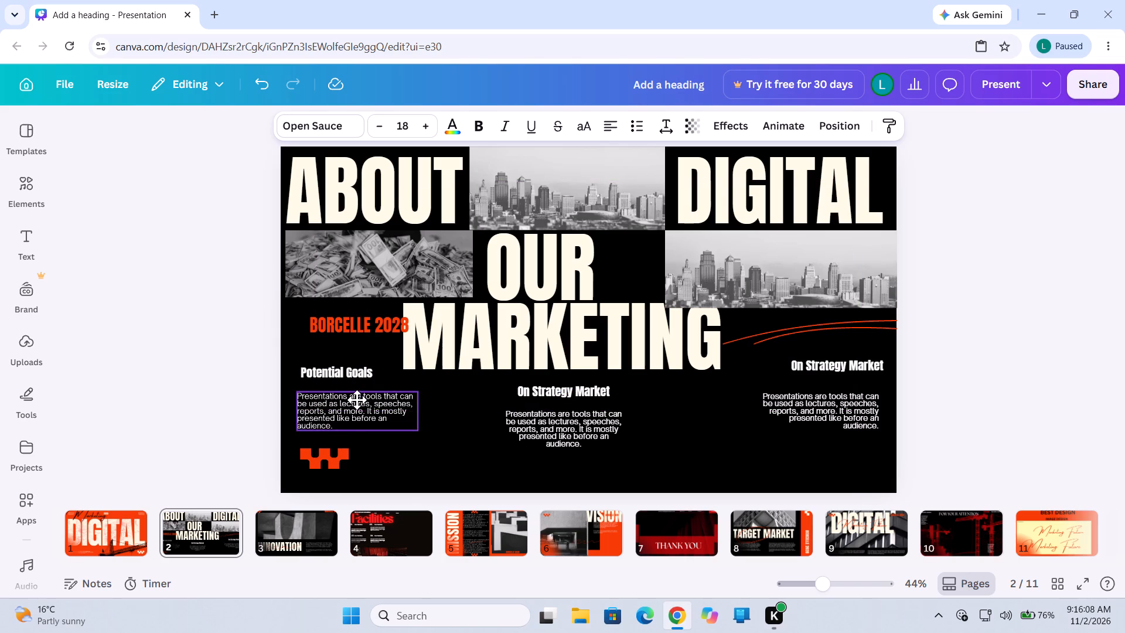
pyautogui.moveTo(357, 400); pyautogui.dragTo(353, 404)
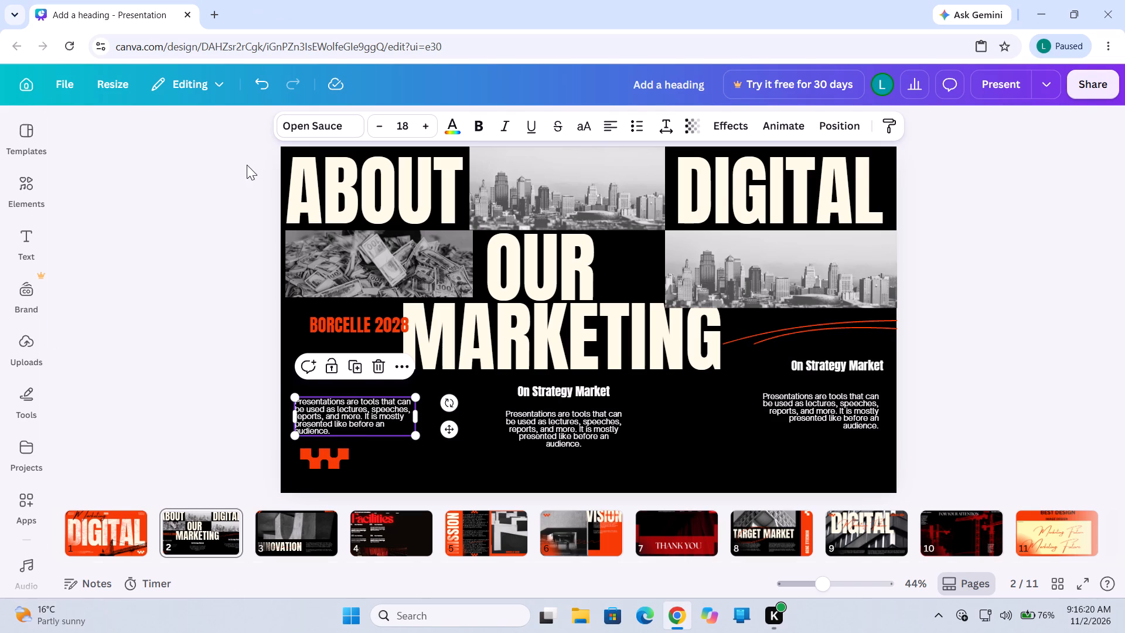
# Shift MARKETING and OUR right and down, leaving a gap between the two words and clearing BORCELLE 2028.
pyautogui.click(537, 423)
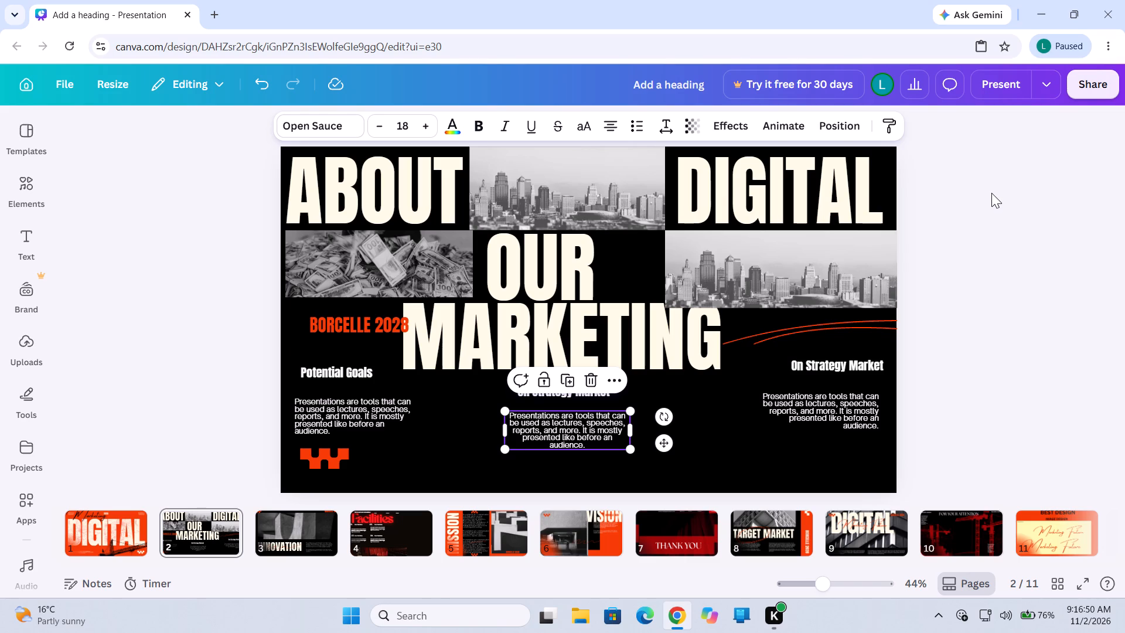
pyautogui.moveTo(535, 311); pyautogui.dragTo(550, 326)
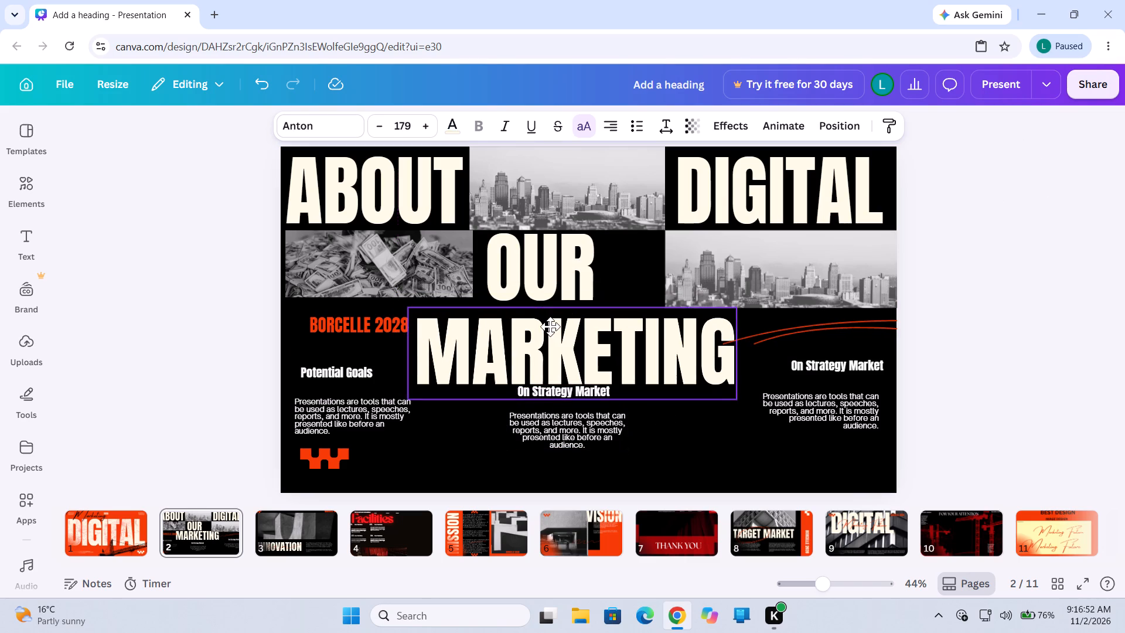
pyautogui.moveTo(550, 326); pyautogui.dragTo(550, 327)
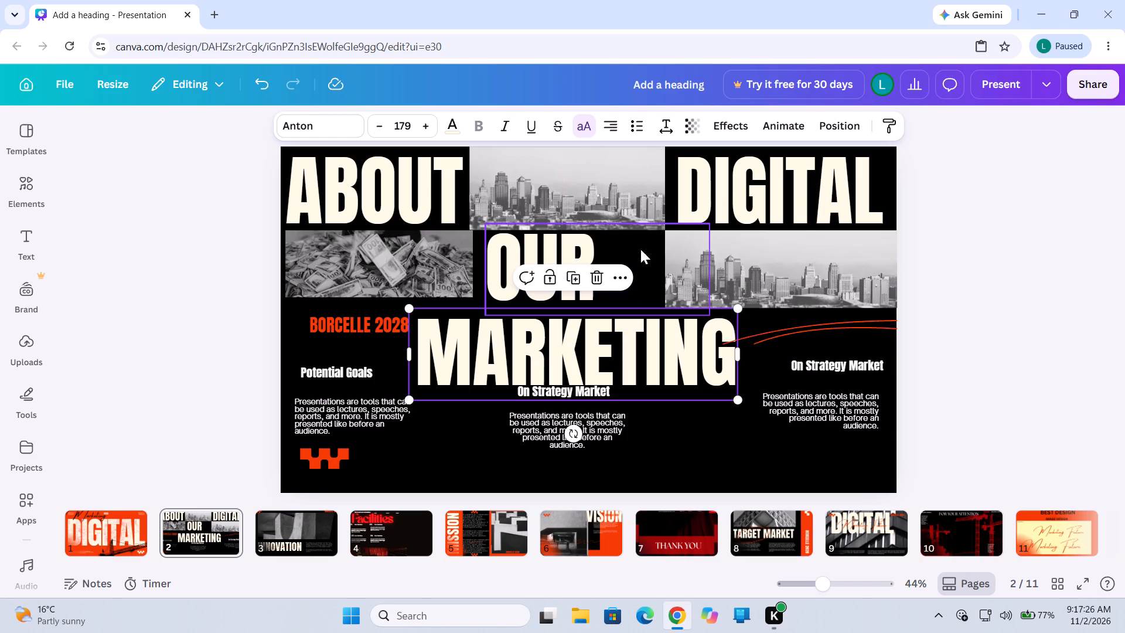
pyautogui.moveTo(573, 249); pyautogui.dragTo(590, 253)
# Move the rightmost On Strategy Market heading and its paragraph left and slightly up, closer to MARKETING.
pyautogui.moveTo(803, 361); pyautogui.dragTo(775, 356)
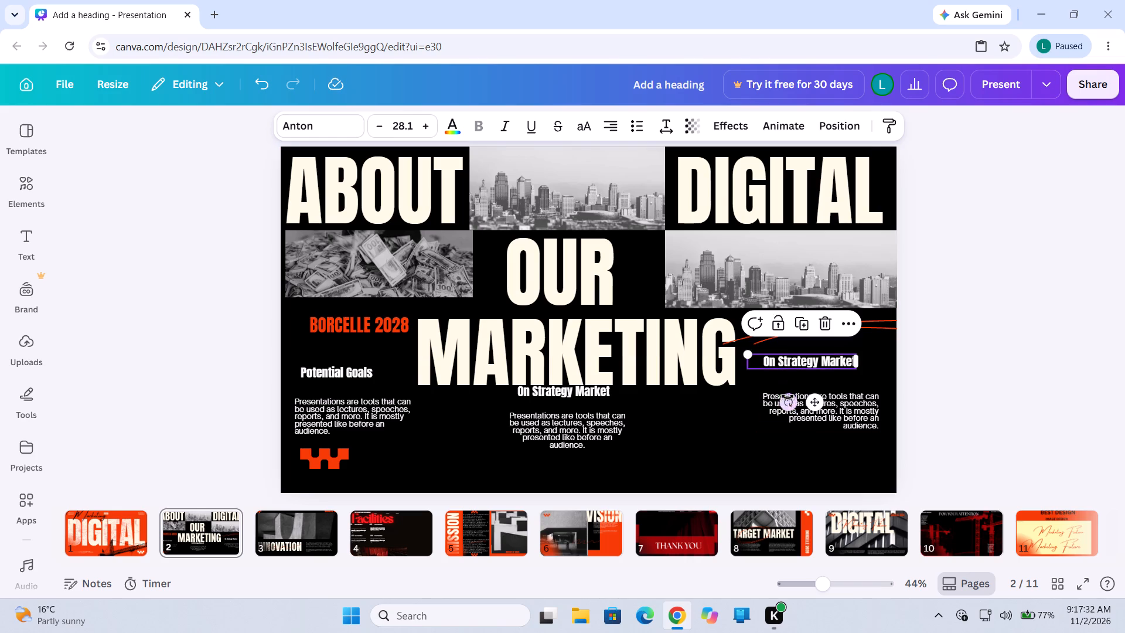
pyautogui.moveTo(789, 413); pyautogui.dragTo(780, 400)
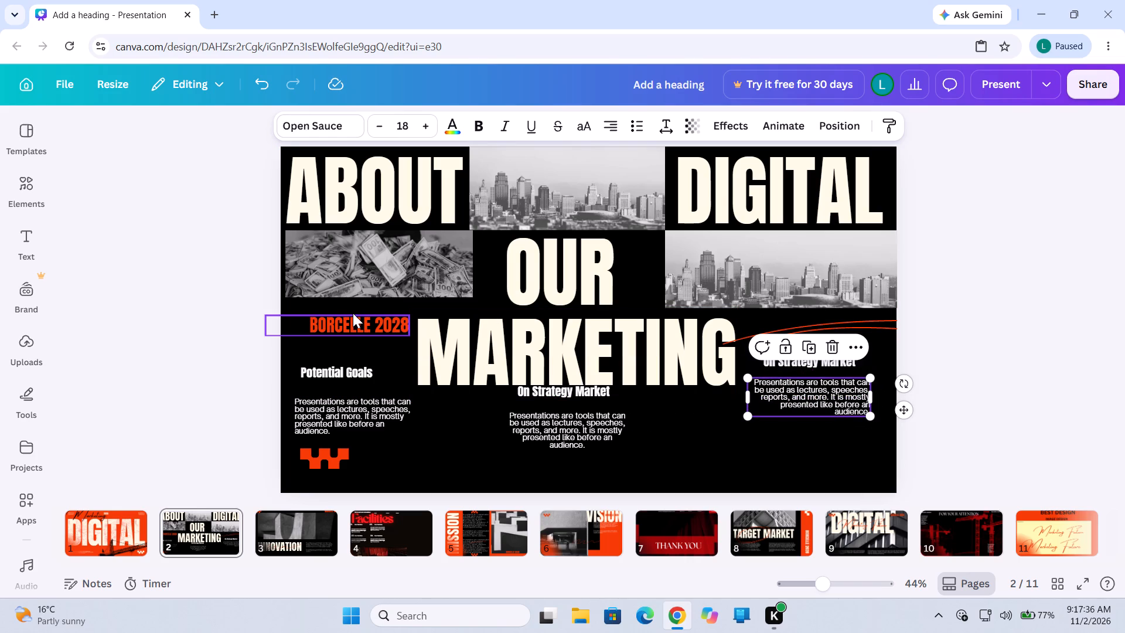
# Shift BORCELLE 2028 left and slightly down, widening the gap before MARKETING.
pyautogui.moveTo(353, 313); pyautogui.dragTo(323, 326)
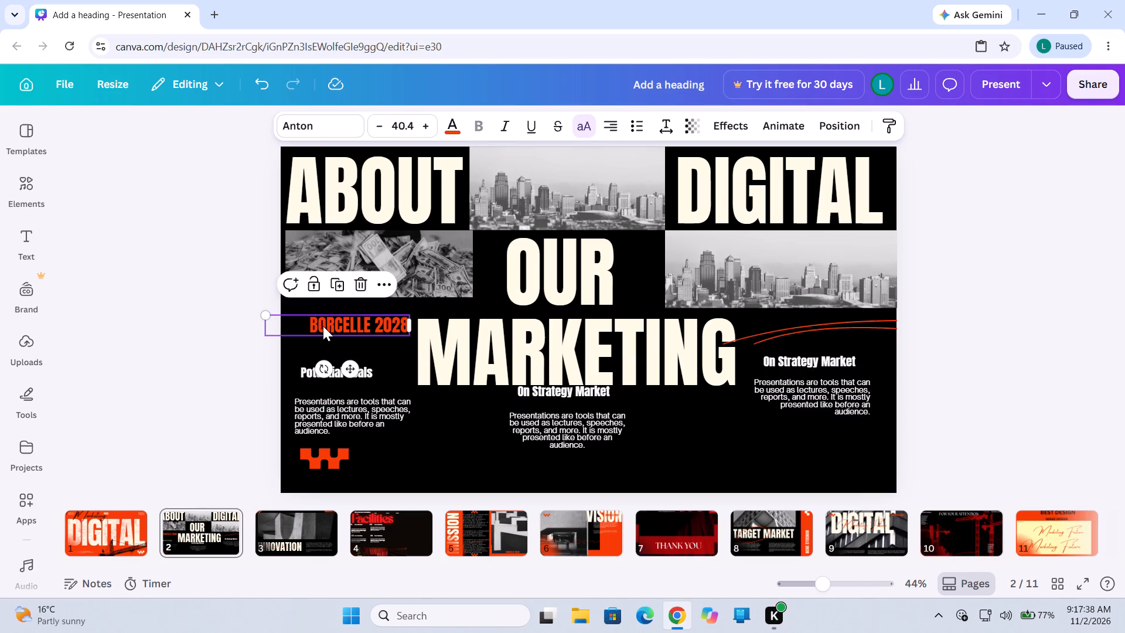
pyautogui.moveTo(323, 326); pyautogui.dragTo(321, 326)
pyautogui.moveTo(340, 322); pyautogui.dragTo(330, 328)
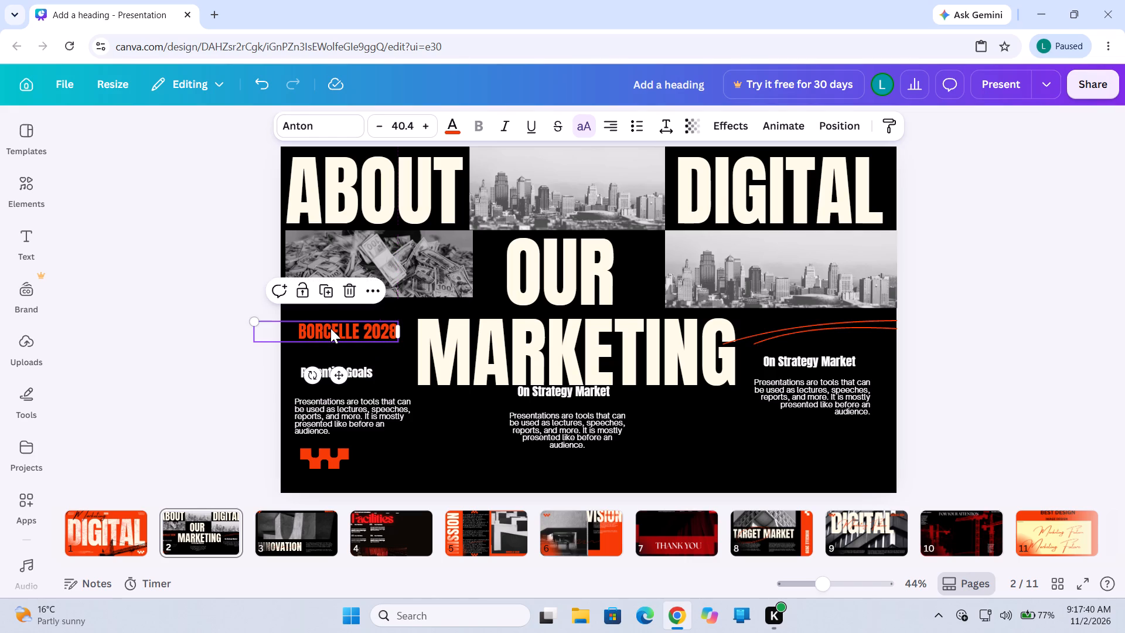
pyautogui.click(330, 328)
# Raise the Potential Goals heading level with the rightmost On Strategy Market heading.
pyautogui.moveTo(356, 369); pyautogui.dragTo(356, 360)
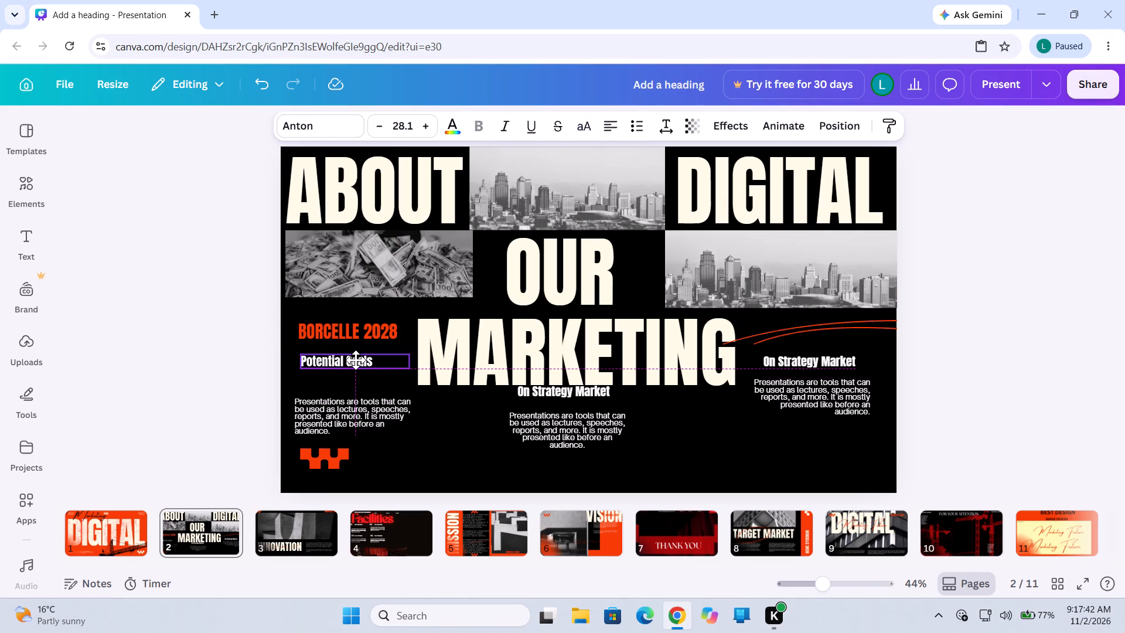
pyautogui.moveTo(356, 360); pyautogui.dragTo(357, 360)
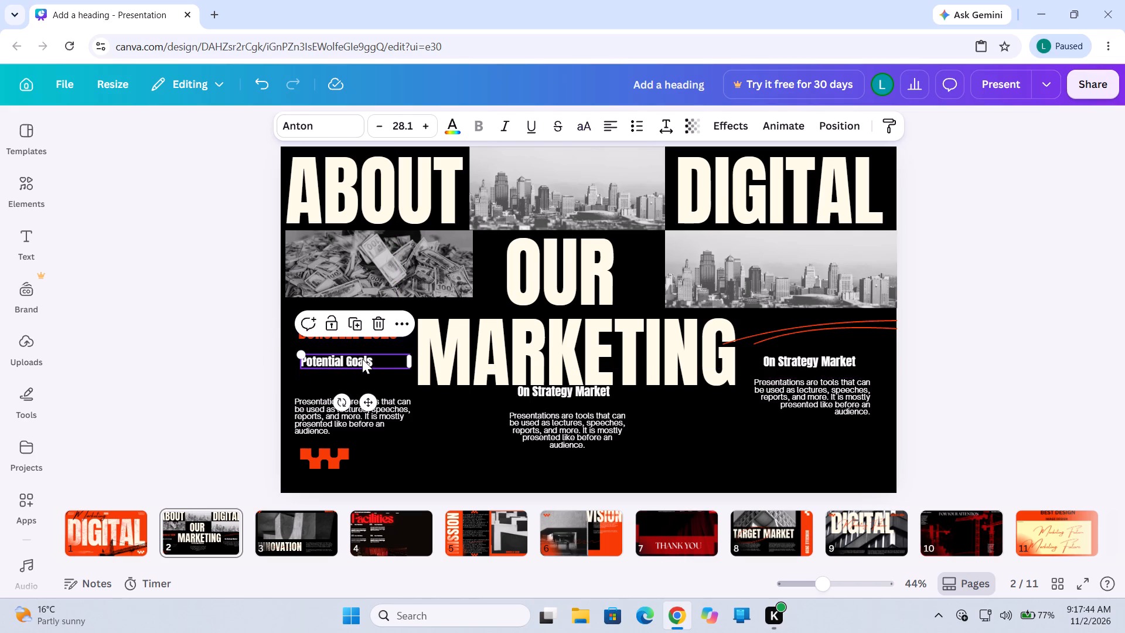
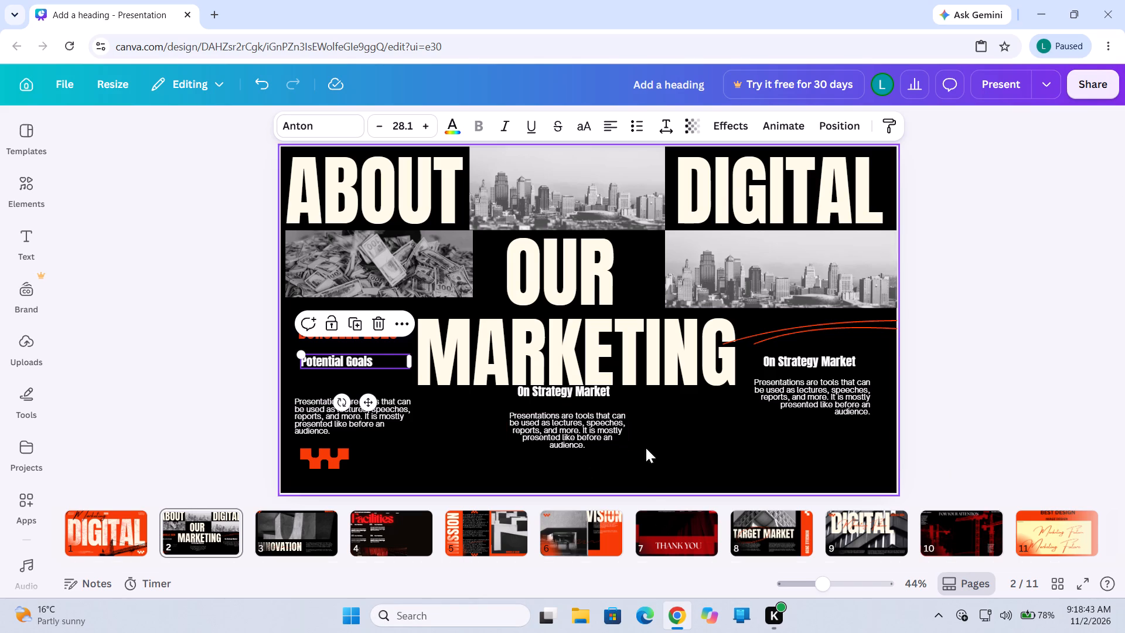
# Move MARKETING up and slightly right so it sits directly beneath OUR and clears the centre On Strategy Market heading.
pyautogui.moveTo(651, 360); pyautogui.dragTo(660, 348)
pyautogui.moveTo(604, 417); pyautogui.dragTo(617, 431)
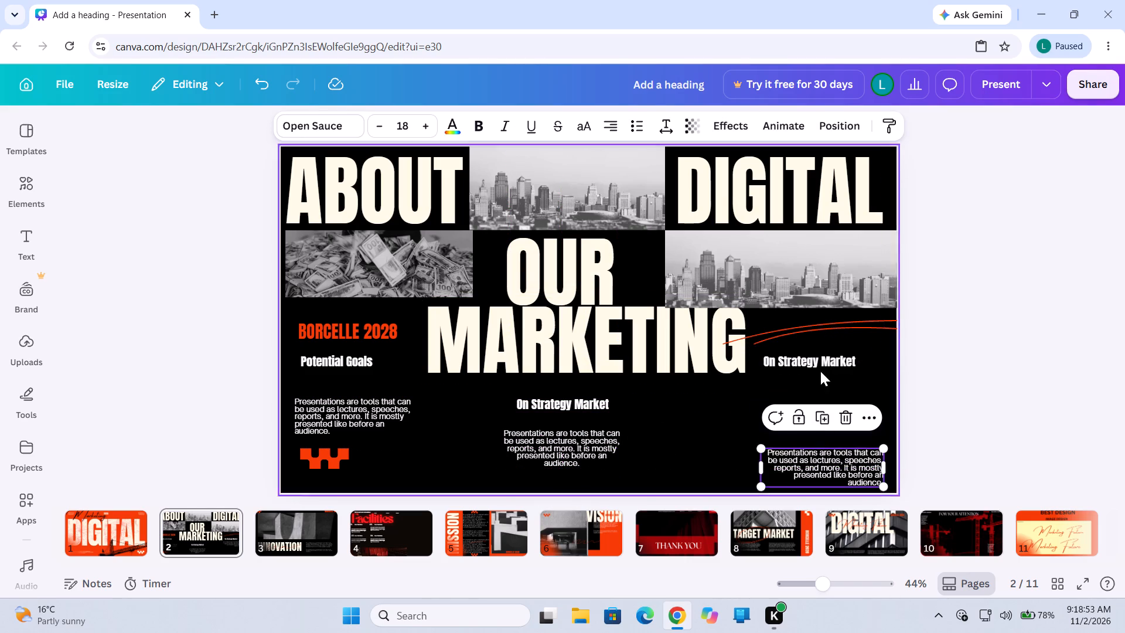
pyautogui.moveTo(802, 350); pyautogui.dragTo(806, 387)
pyautogui.moveTo(818, 365); pyautogui.dragTo(823, 382)
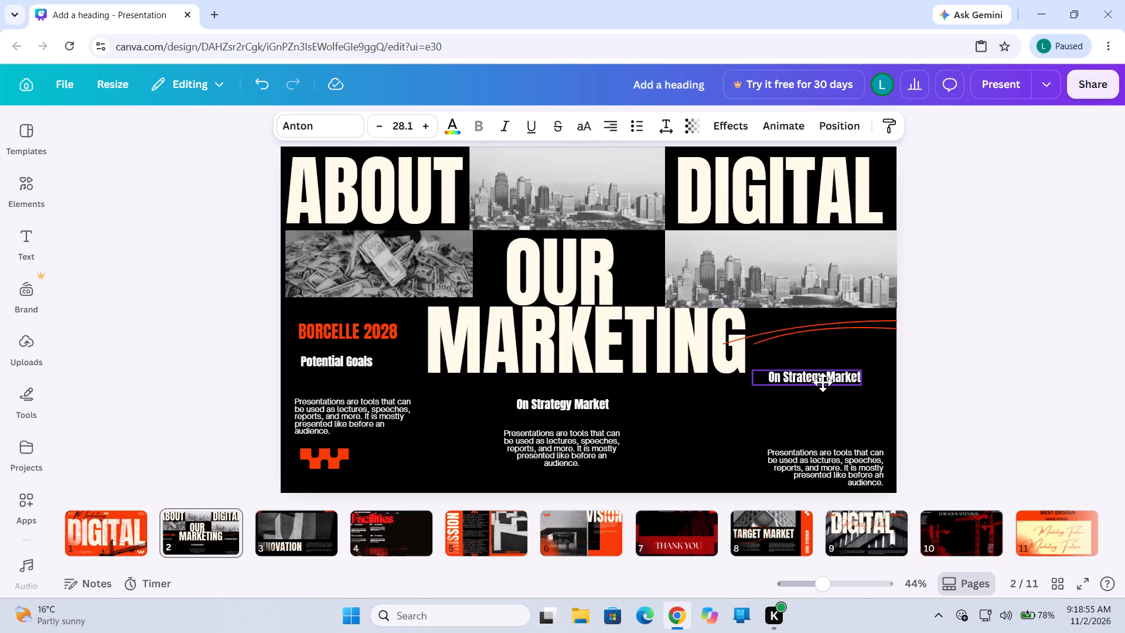
pyautogui.moveTo(823, 382); pyautogui.dragTo(824, 393)
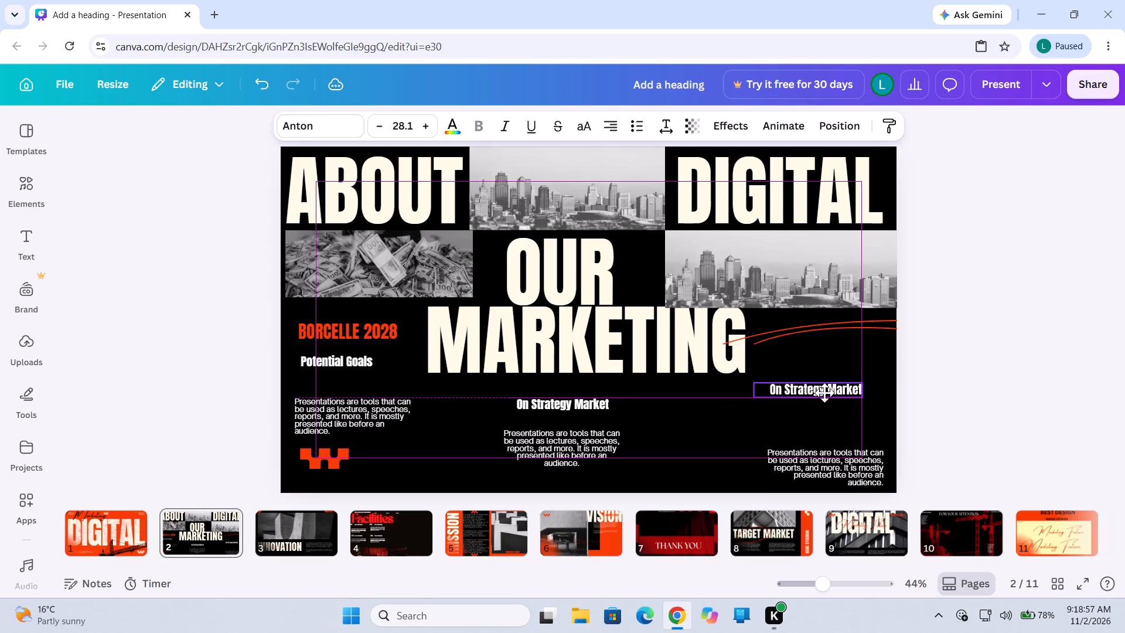
pyautogui.moveTo(824, 393); pyautogui.dragTo(826, 393)
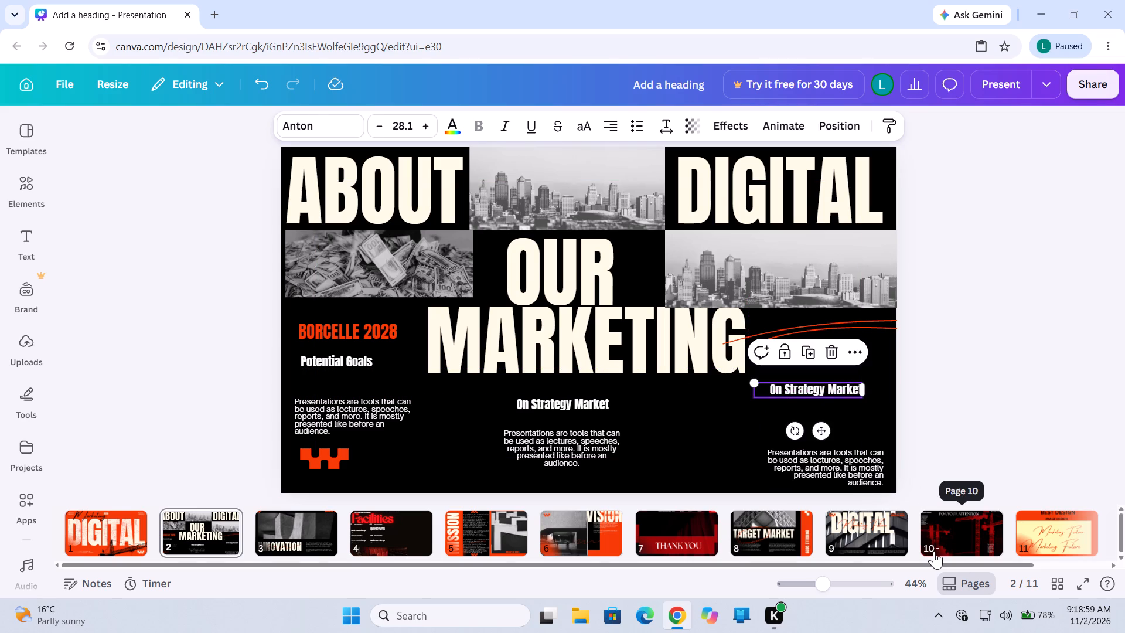